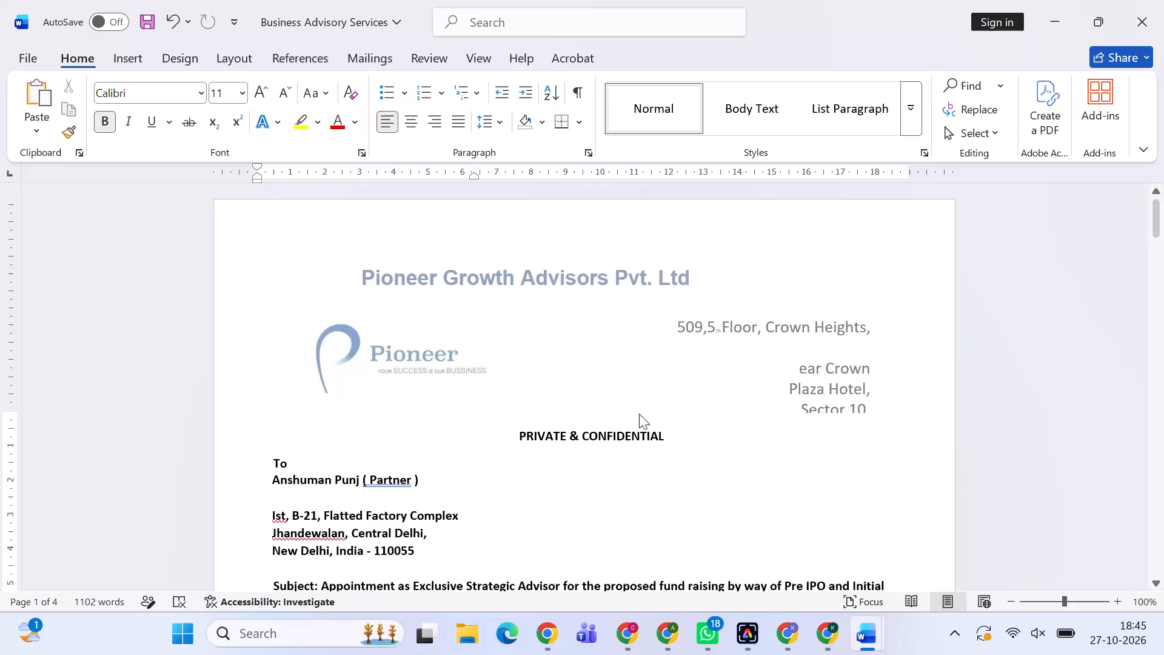
Review the Business Advisory Services letter from the addressee block through the Professional Fee and General Terms sections.
{"action": "scroll", "coordinate": [632, 509], "scroll_direction": "down", "scroll_amount": 1}
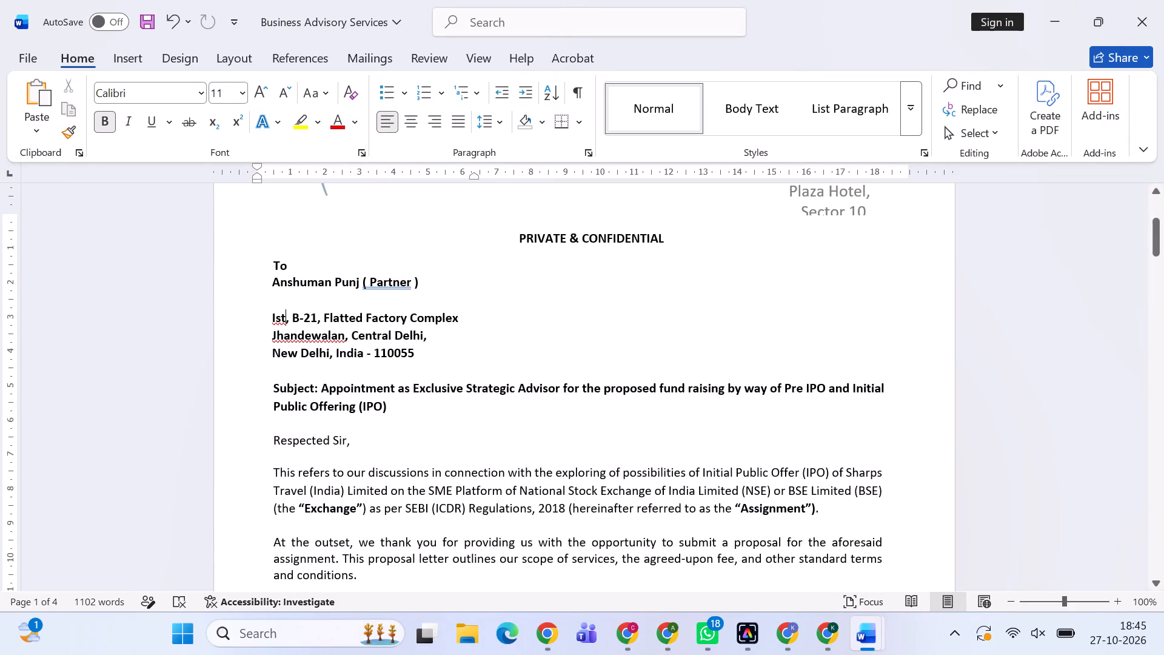
{"action": "scroll", "coordinate": [587, 482], "scroll_direction": "down", "scroll_amount": 4}
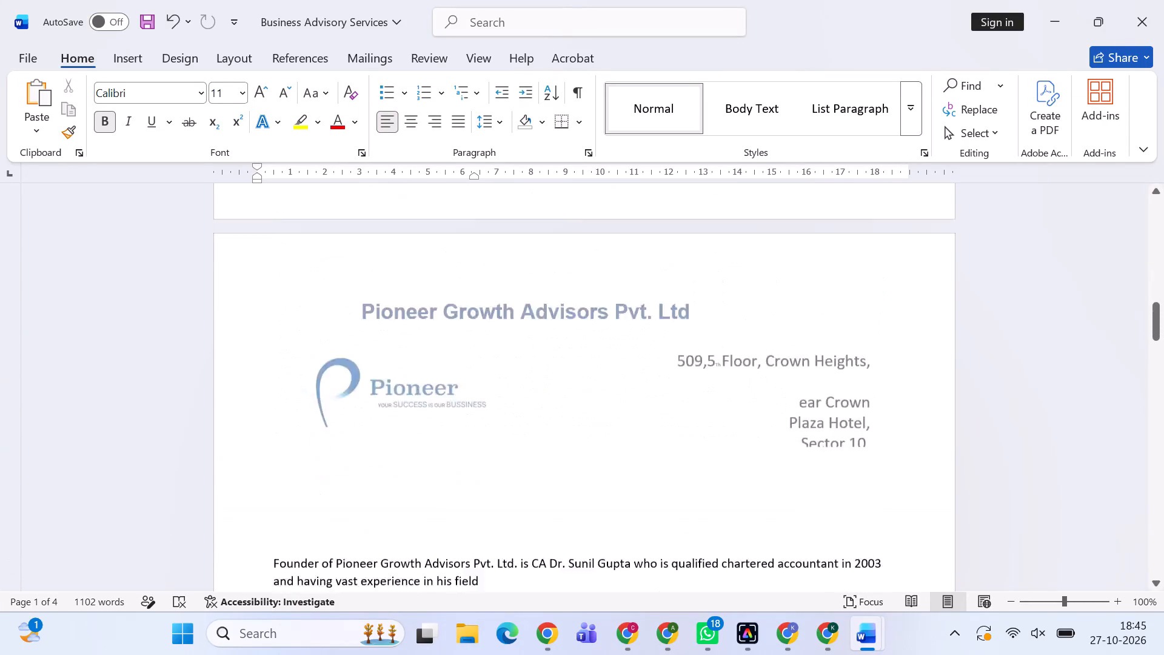
{"action": "scroll", "coordinate": [587, 482], "scroll_direction": "down", "scroll_amount": 3}
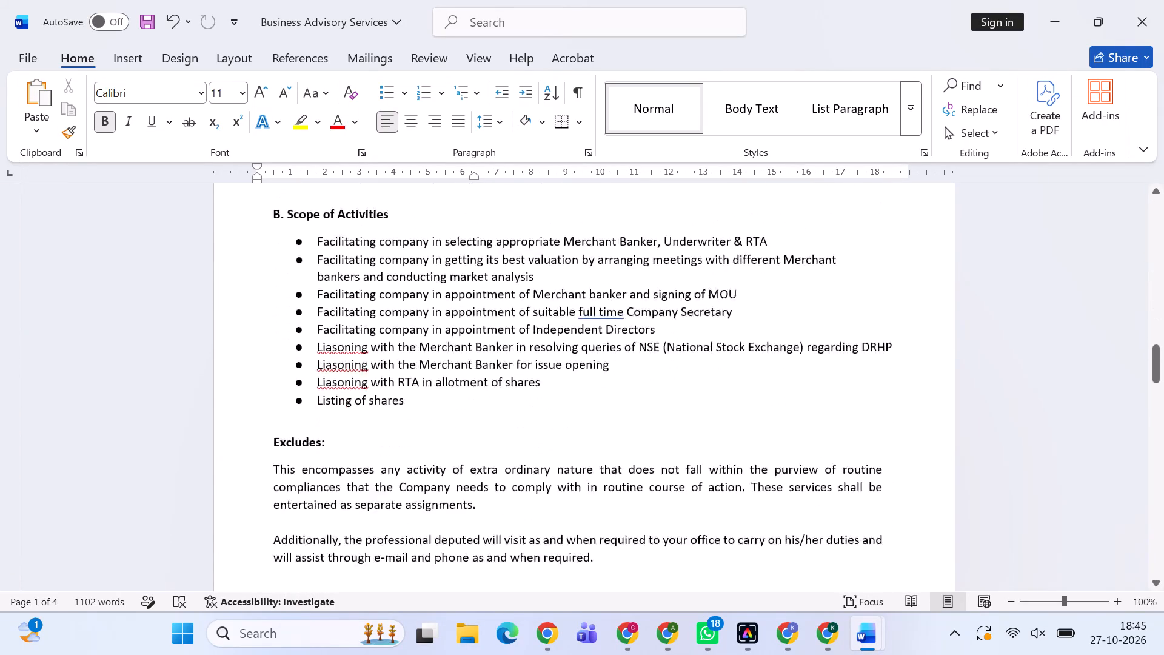
{"action": "scroll", "coordinate": [587, 482], "scroll_direction": "down", "scroll_amount": 4}
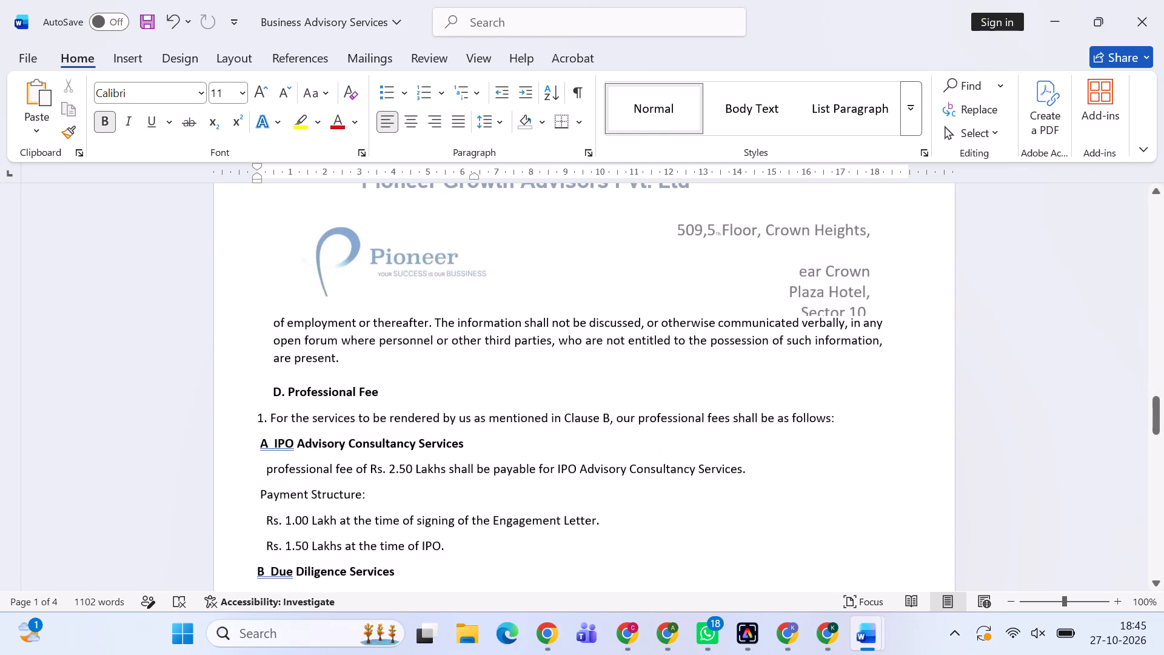
{"action": "scroll", "coordinate": [587, 482], "scroll_direction": "down", "scroll_amount": 1}
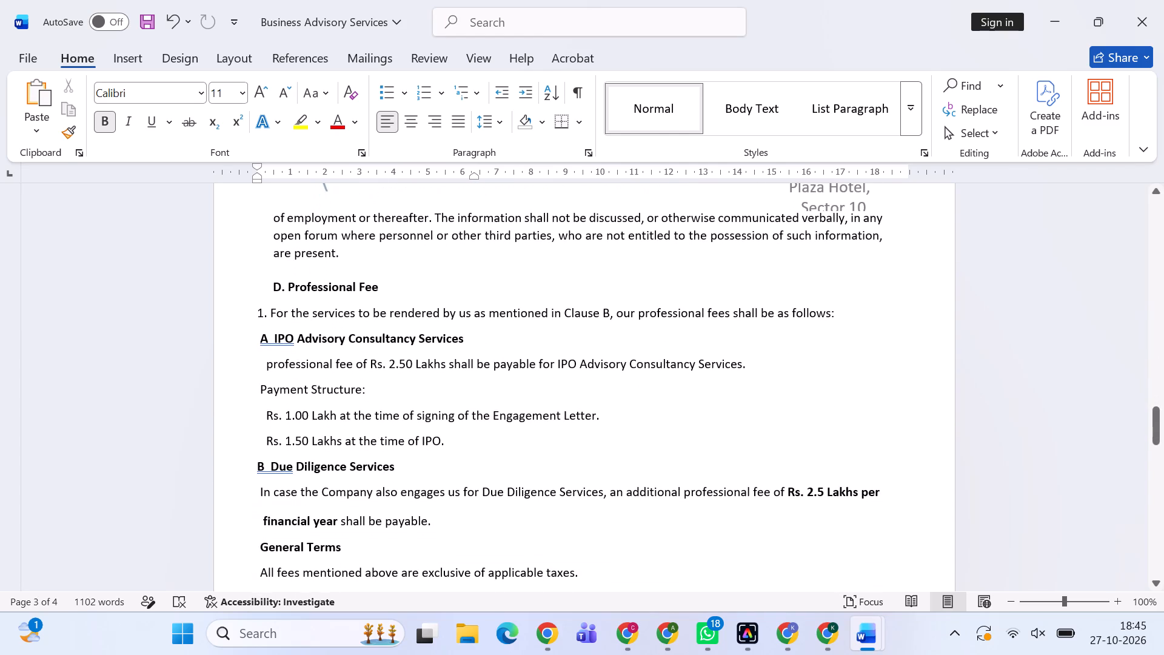
{"action": "scroll", "coordinate": [587, 482], "scroll_direction": "down", "scroll_amount": 1}
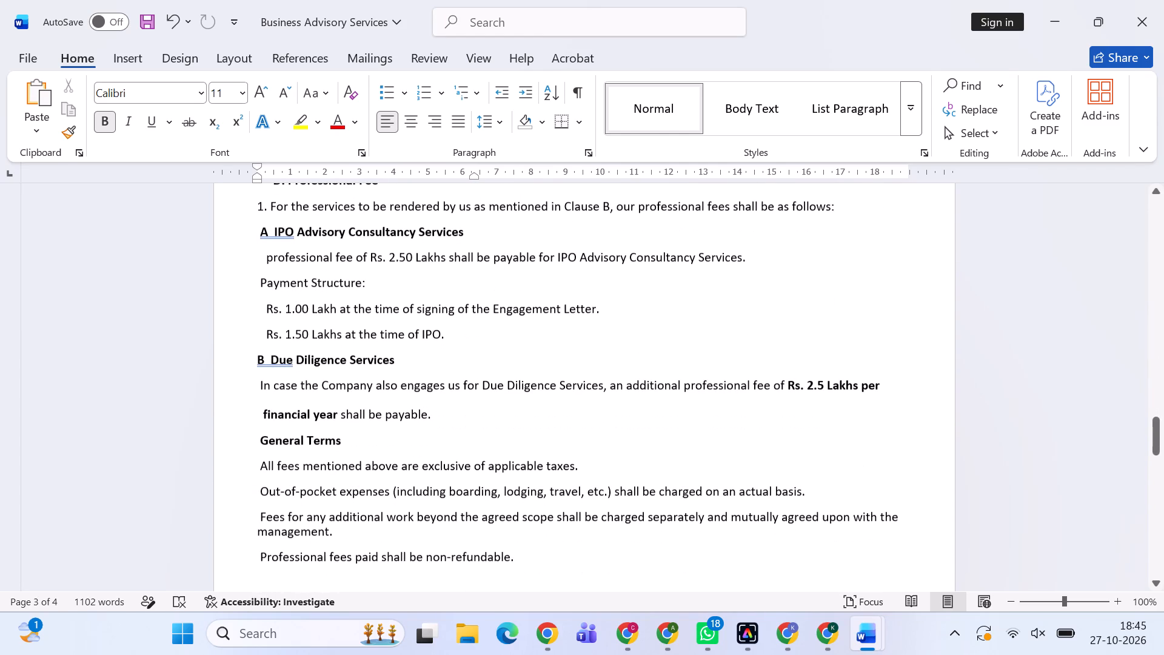
{"action": "scroll", "coordinate": [459, 403], "scroll_direction": "up", "scroll_amount": 1}
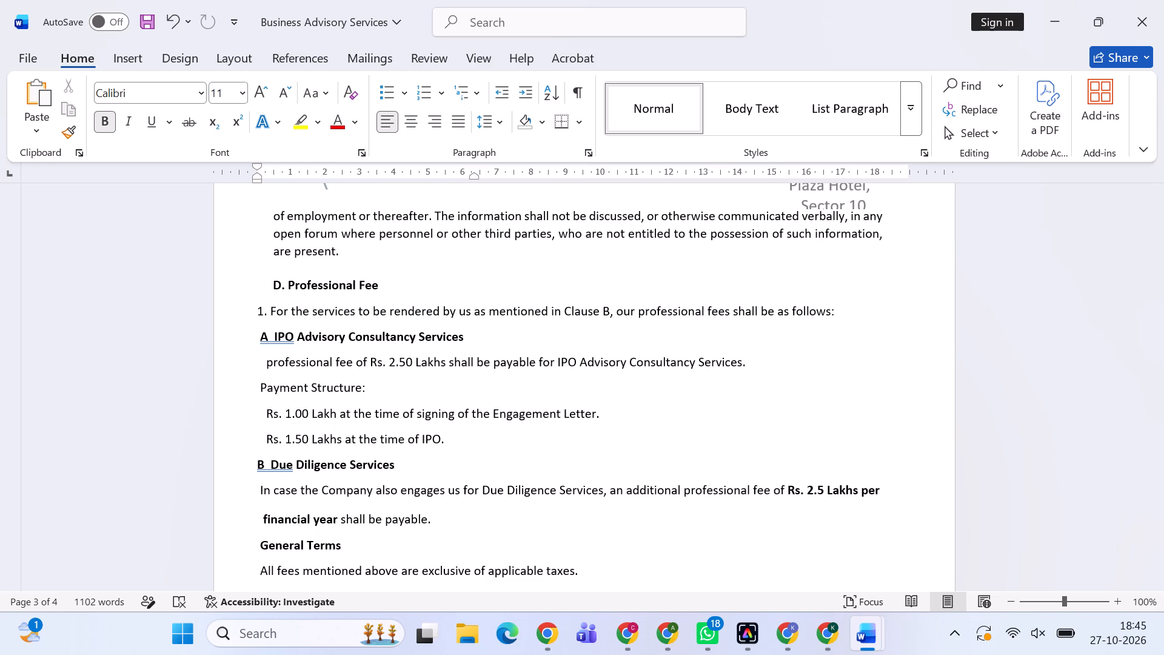
{"action": "scroll", "coordinate": [320, 262], "scroll_direction": "up", "scroll_amount": 7}
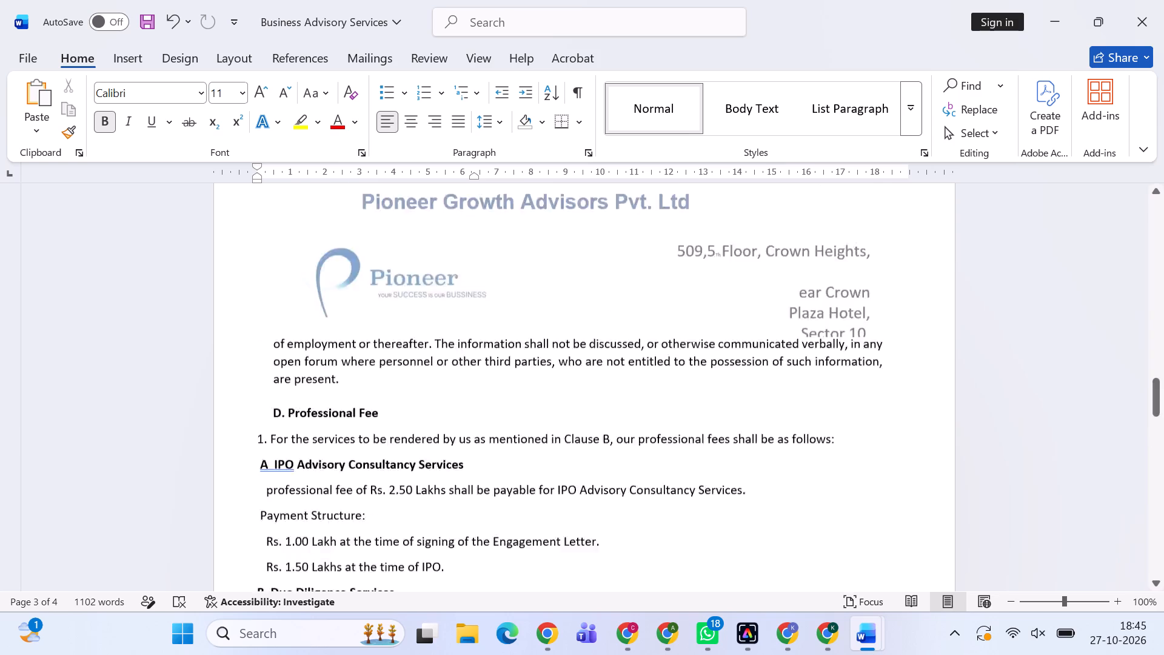
{"action": "scroll", "coordinate": [320, 262], "scroll_direction": "up", "scroll_amount": 8}
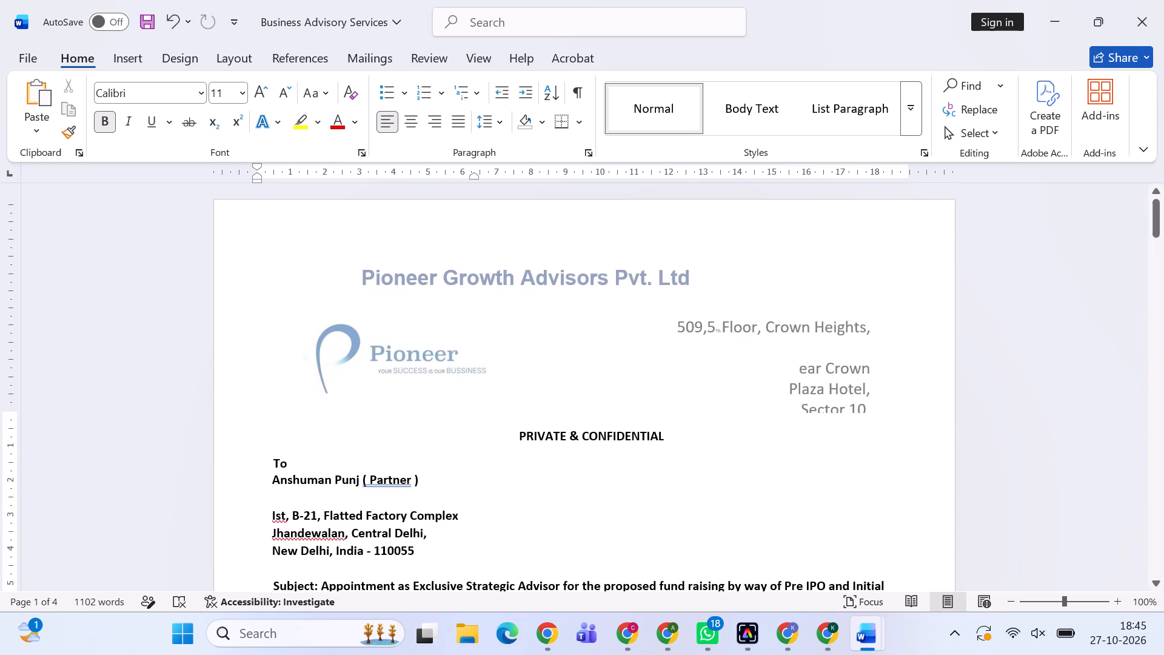
{"action": "scroll", "coordinate": [338, 506], "scroll_direction": "down", "scroll_amount": 1}
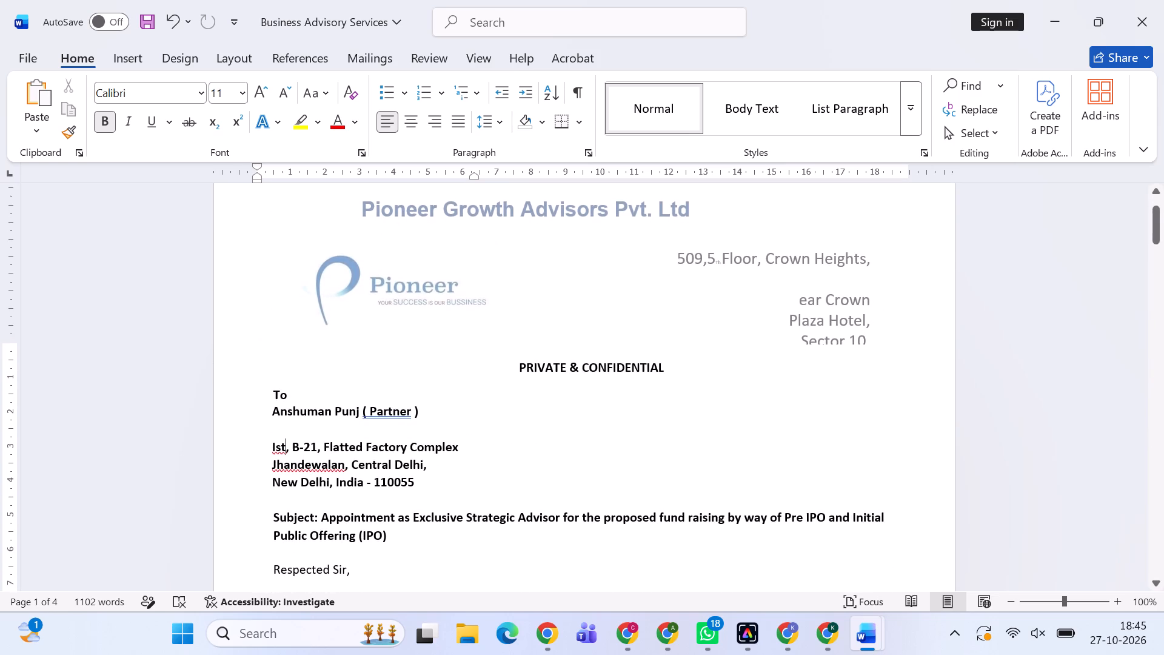
{"action": "scroll", "coordinate": [532, 442], "scroll_direction": "up", "scroll_amount": 1}
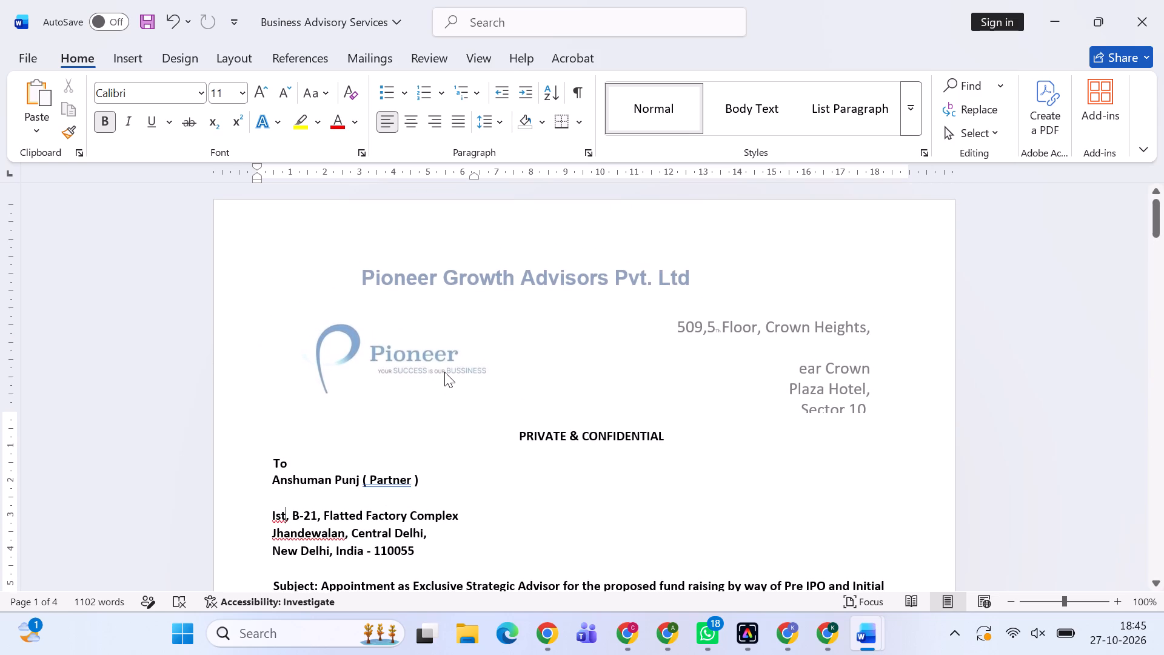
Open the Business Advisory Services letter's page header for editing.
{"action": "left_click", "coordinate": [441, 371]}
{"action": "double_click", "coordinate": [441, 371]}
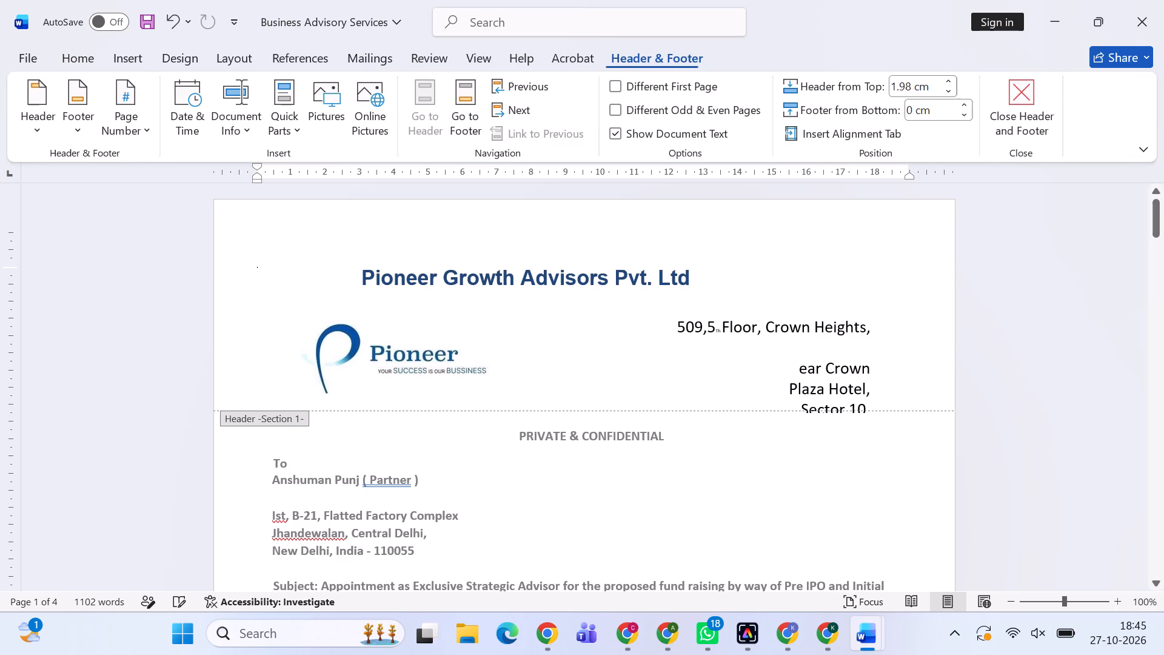
Switch to the Business Agreement for IPO - Supervac Industries LLP document and examine its letterhead, scope, professional fee and closing sections.
{"action": "left_click", "coordinate": [627, 580]}
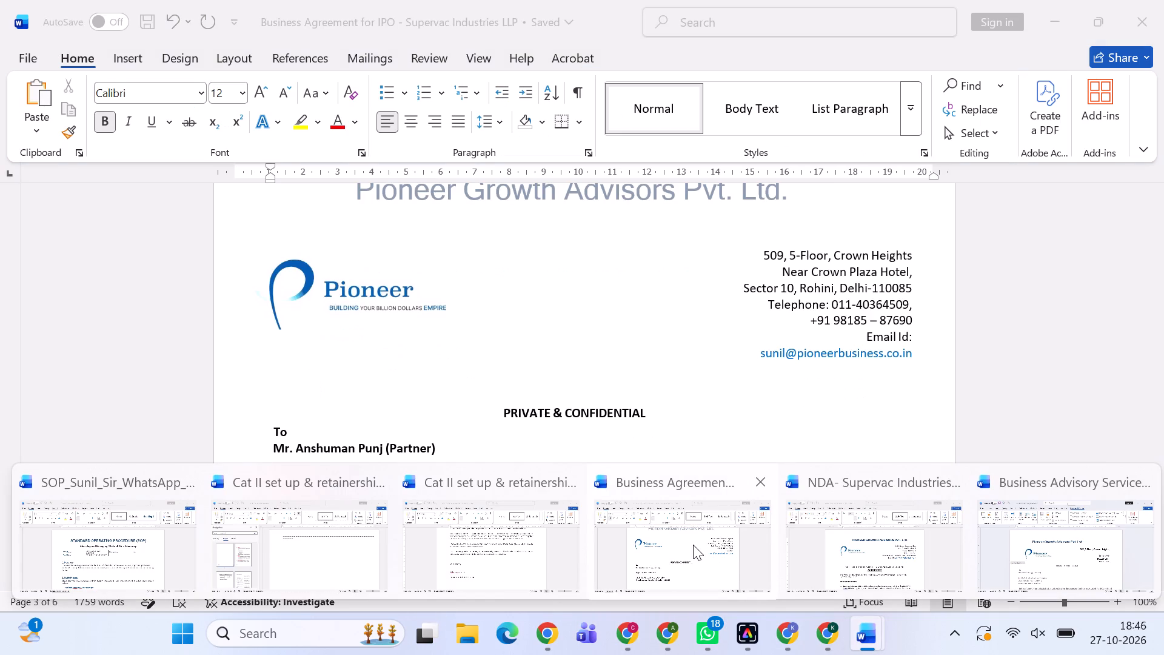
{"action": "left_click", "coordinate": [693, 545]}
{"action": "left_click", "coordinate": [816, 264]}
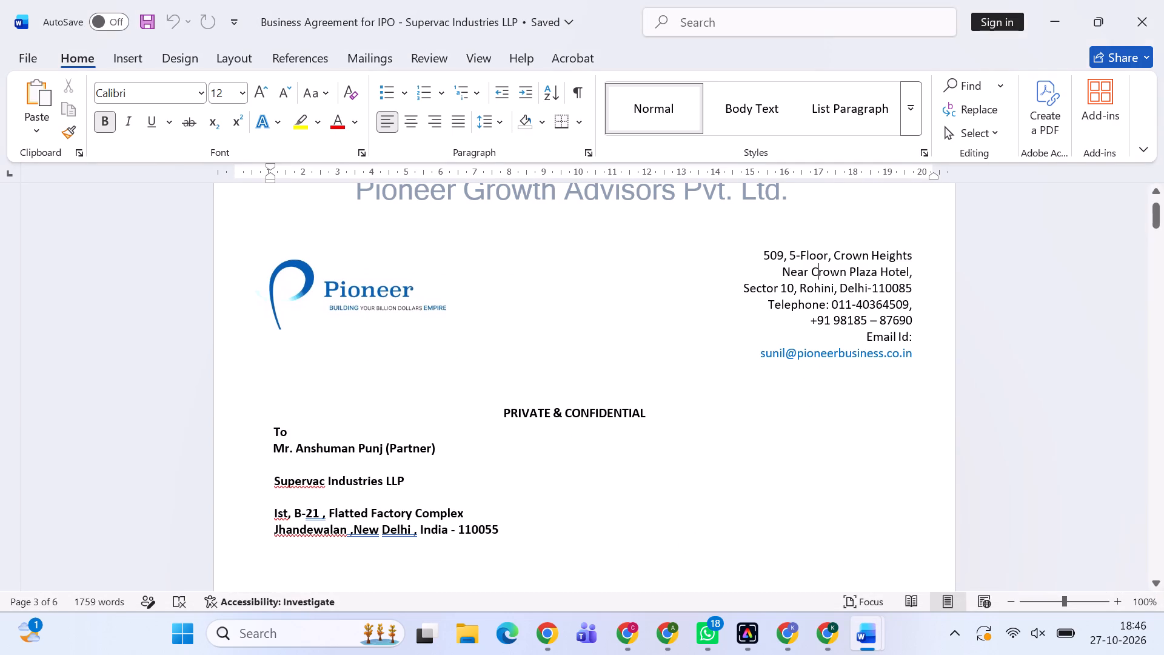
{"action": "scroll", "coordinate": [816, 264], "scroll_direction": "up", "scroll_amount": 1}
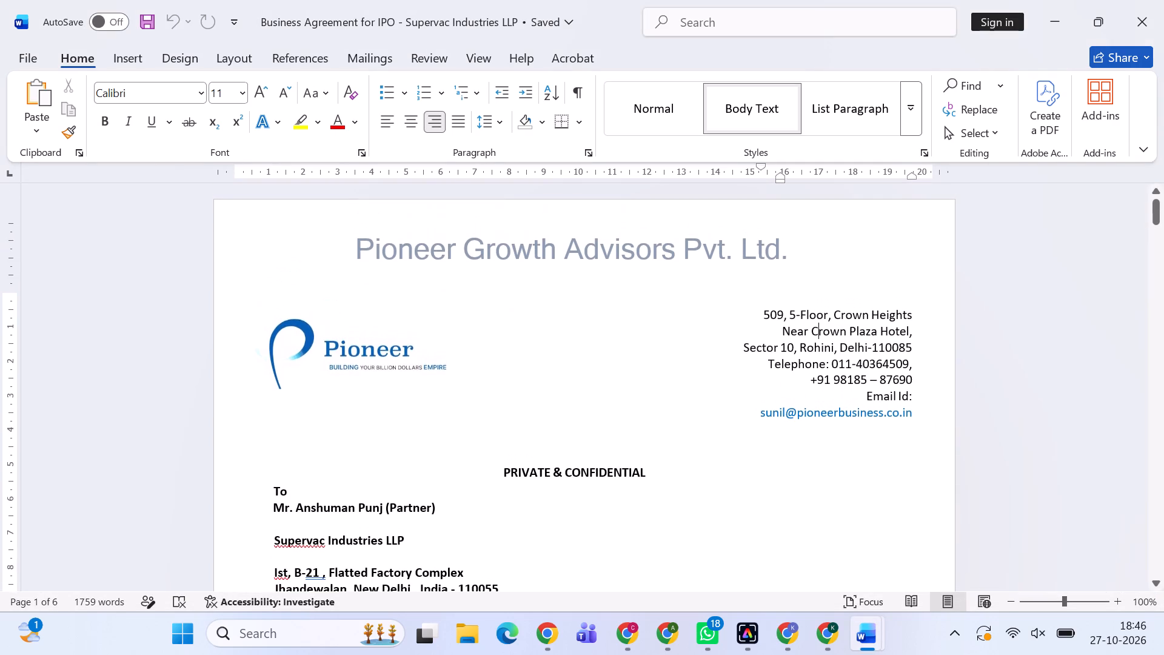
{"action": "scroll", "coordinate": [578, 460], "scroll_direction": "down", "scroll_amount": 1}
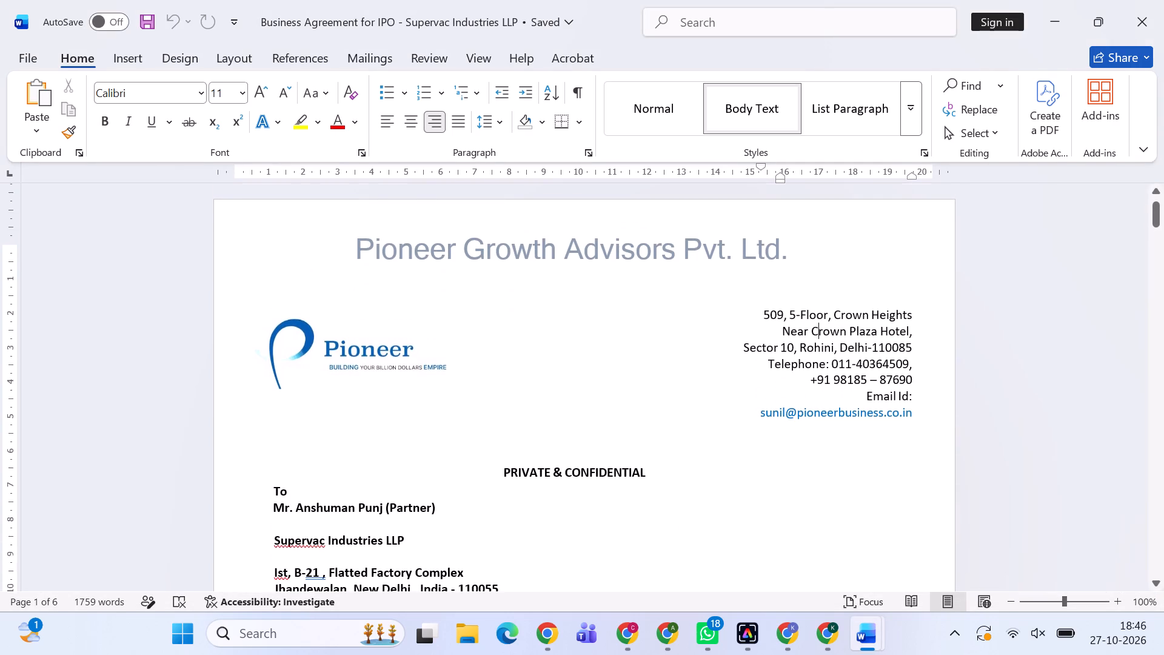
{"action": "scroll", "coordinate": [578, 460], "scroll_direction": "down", "scroll_amount": 3}
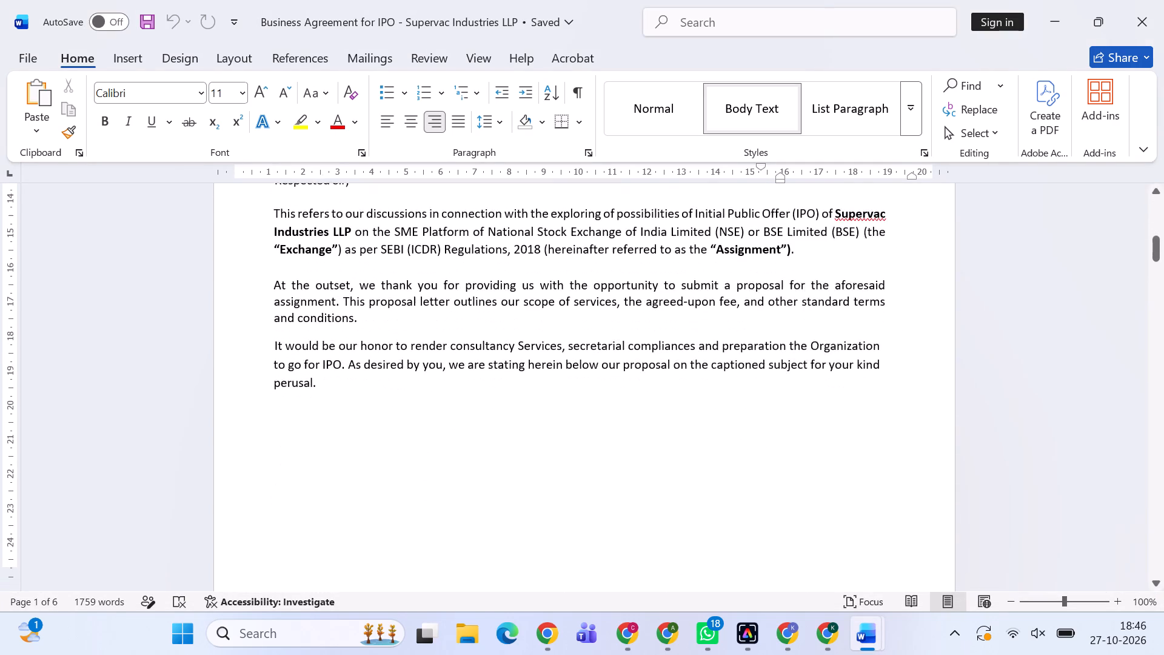
{"action": "scroll", "coordinate": [578, 460], "scroll_direction": "up", "scroll_amount": 7}
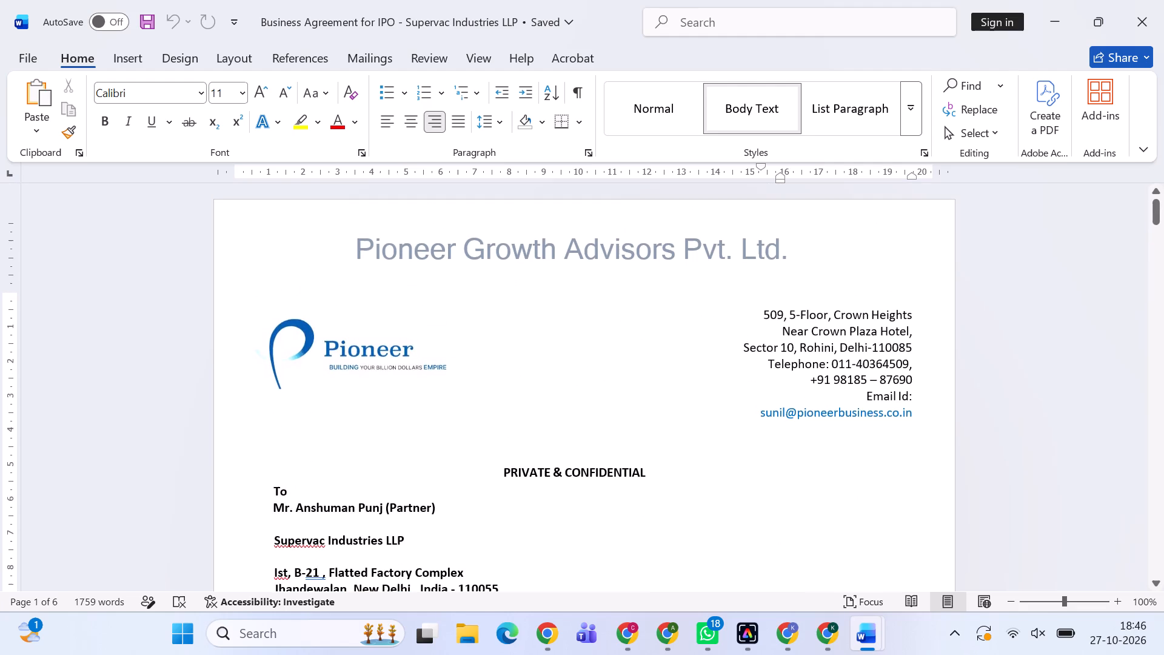
{"action": "scroll", "coordinate": [584, 501], "scroll_direction": "down", "scroll_amount": 2}
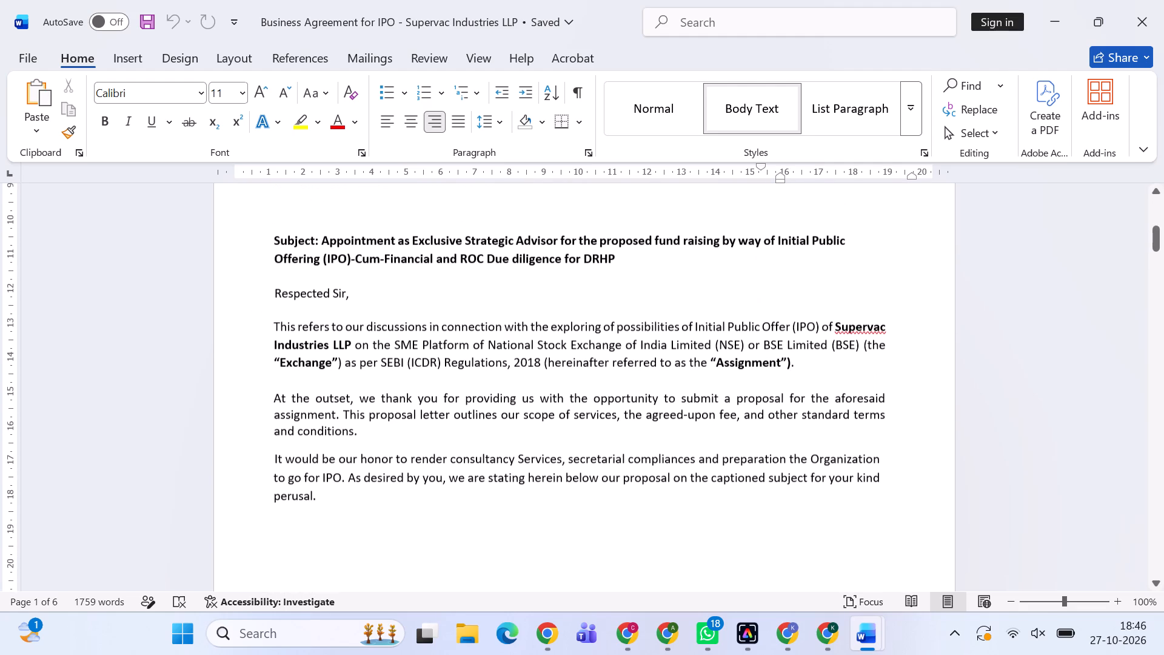
{"action": "scroll", "coordinate": [520, 406], "scroll_direction": "down", "scroll_amount": 4}
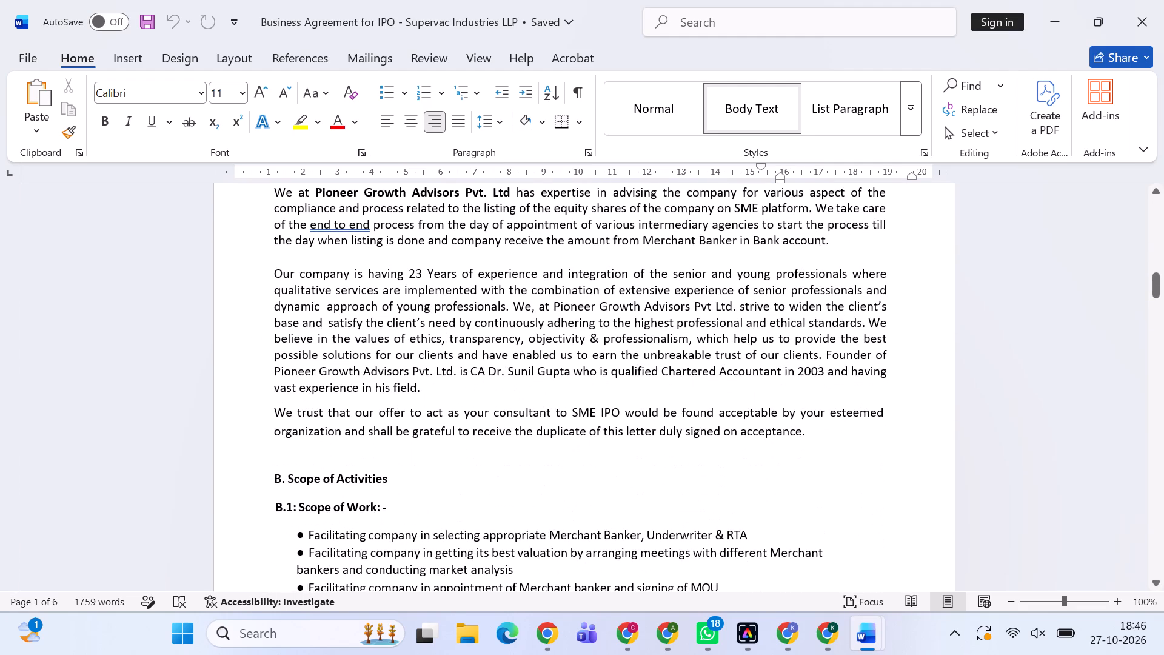
{"action": "scroll", "coordinate": [520, 406], "scroll_direction": "down", "scroll_amount": 11}
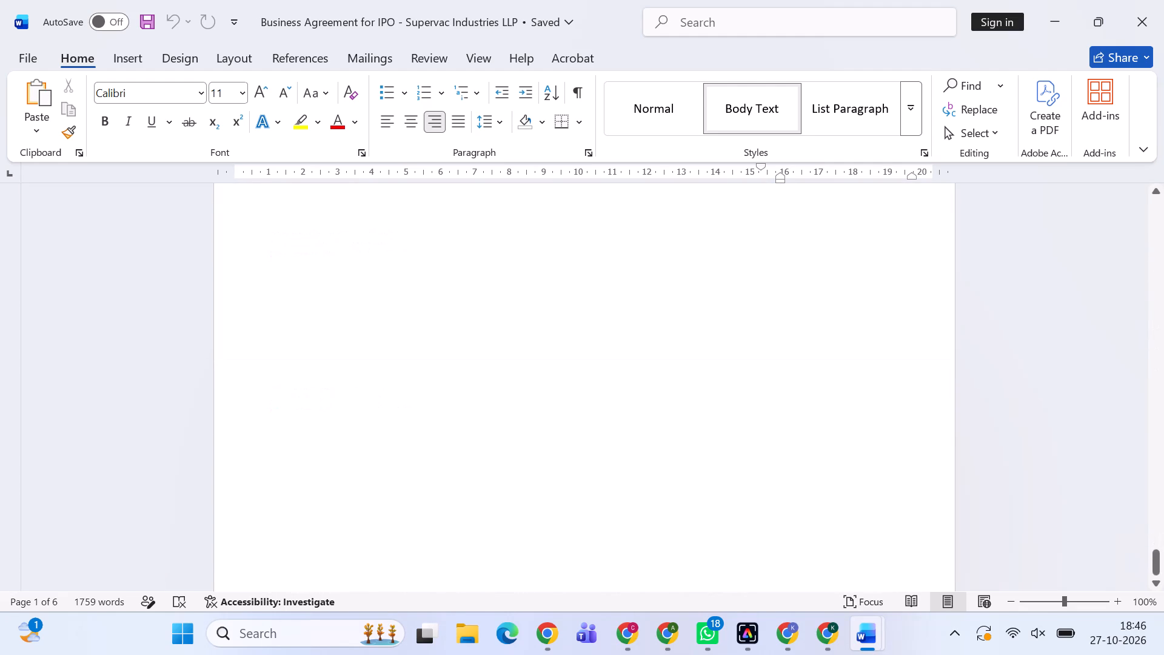
{"action": "scroll", "coordinate": [520, 406], "scroll_direction": "down", "scroll_amount": 9}
{"action": "scroll", "coordinate": [527, 326], "scroll_direction": "up", "scroll_amount": 7}
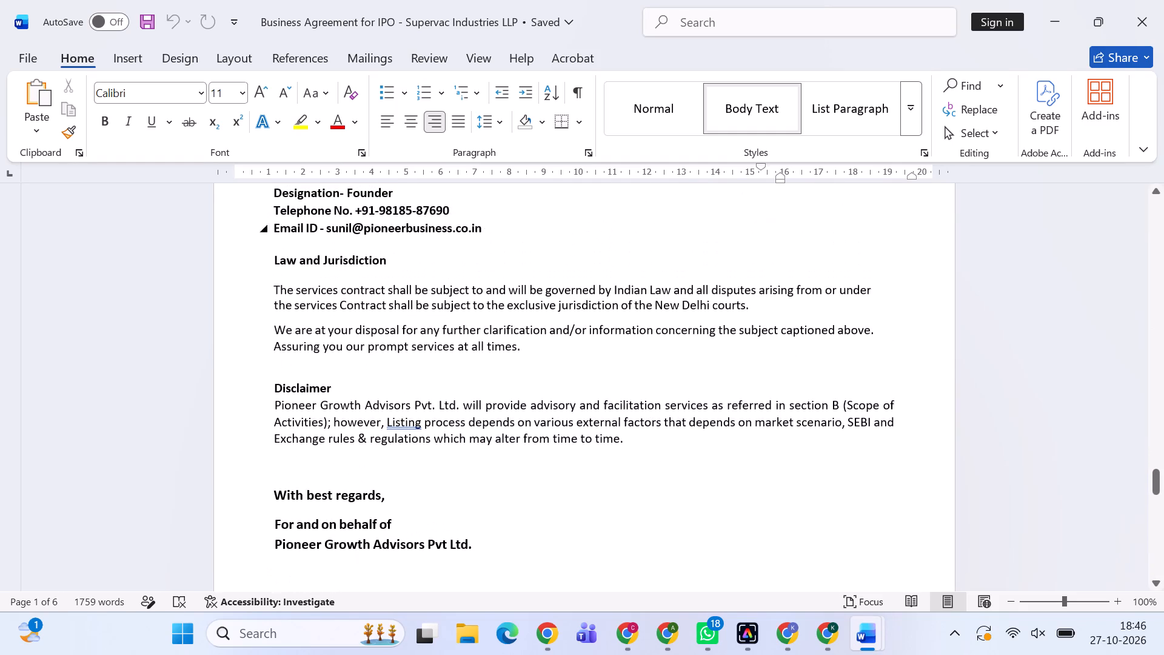
{"action": "scroll", "coordinate": [527, 326], "scroll_direction": "up", "scroll_amount": 2}
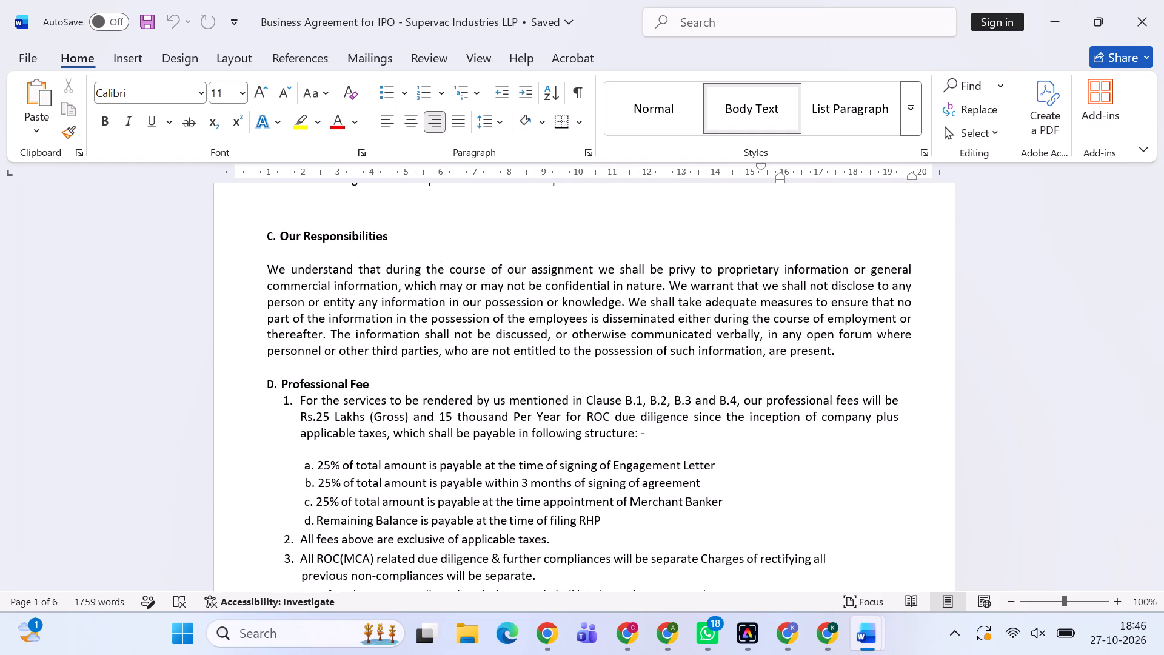
{"action": "scroll", "coordinate": [637, 329], "scroll_direction": "up", "scroll_amount": 17}
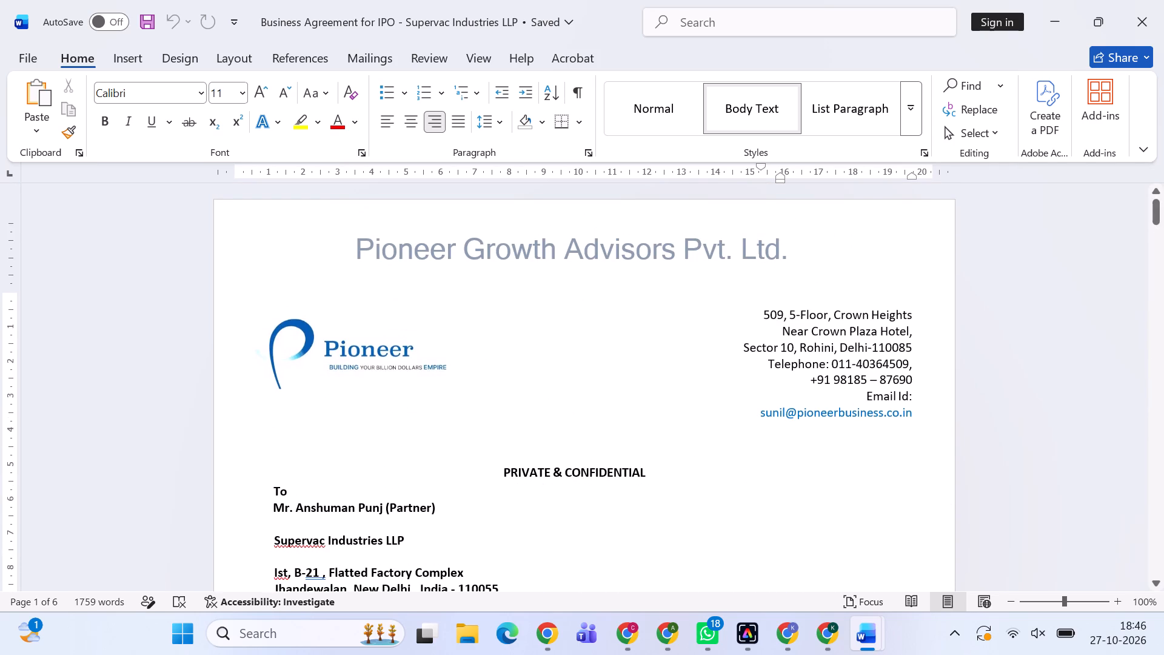
Return to the Business Advisory Services letter, leave its header, and examine the introduction, About us and scope text.
{"action": "key", "text": "alt+Tab"}
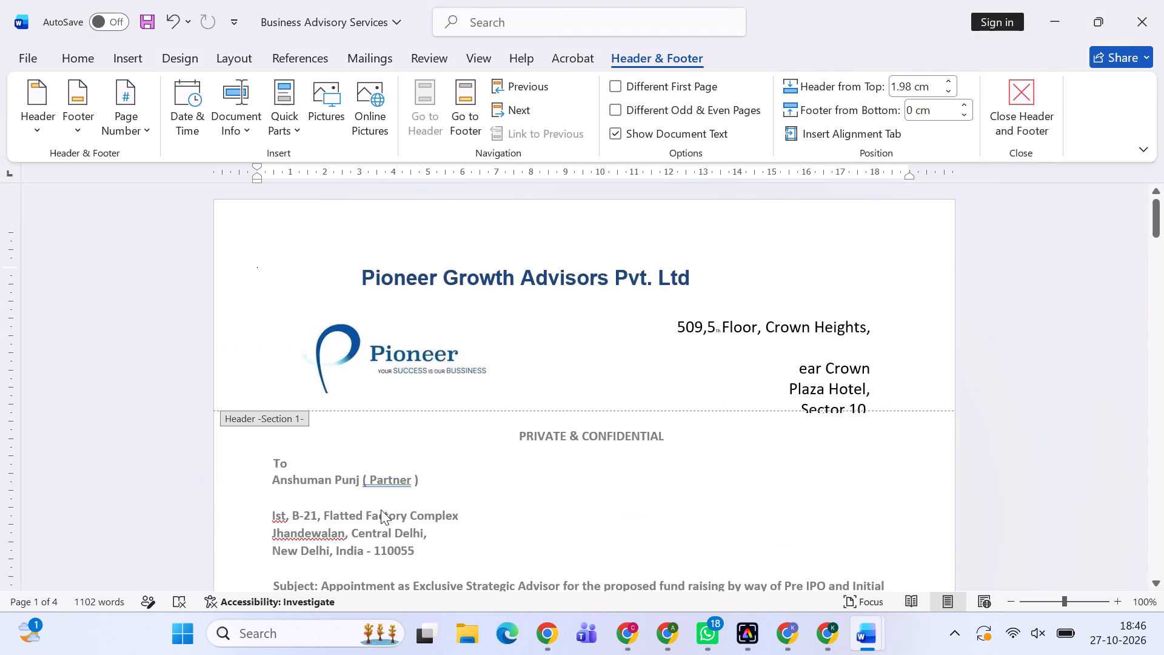
{"action": "left_click", "coordinate": [607, 483]}
{"action": "double_click", "coordinate": [607, 483]}
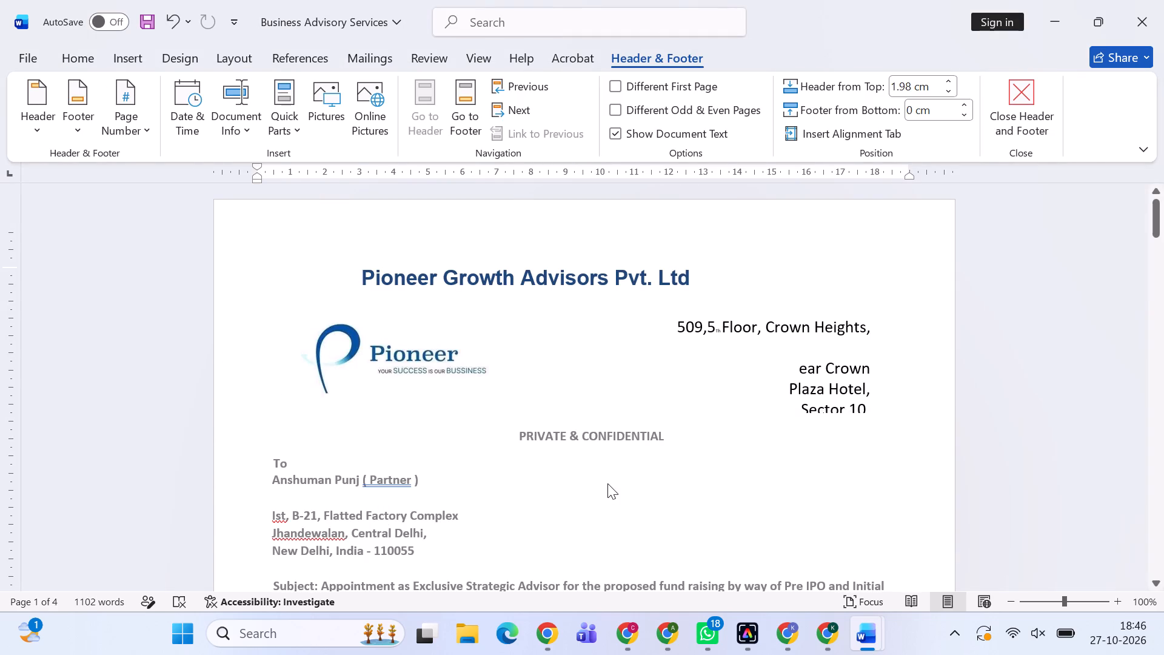
{"action": "scroll", "coordinate": [393, 486], "scroll_direction": "down", "scroll_amount": 5}
{"action": "scroll", "coordinate": [393, 486], "scroll_direction": "up", "scroll_amount": 1}
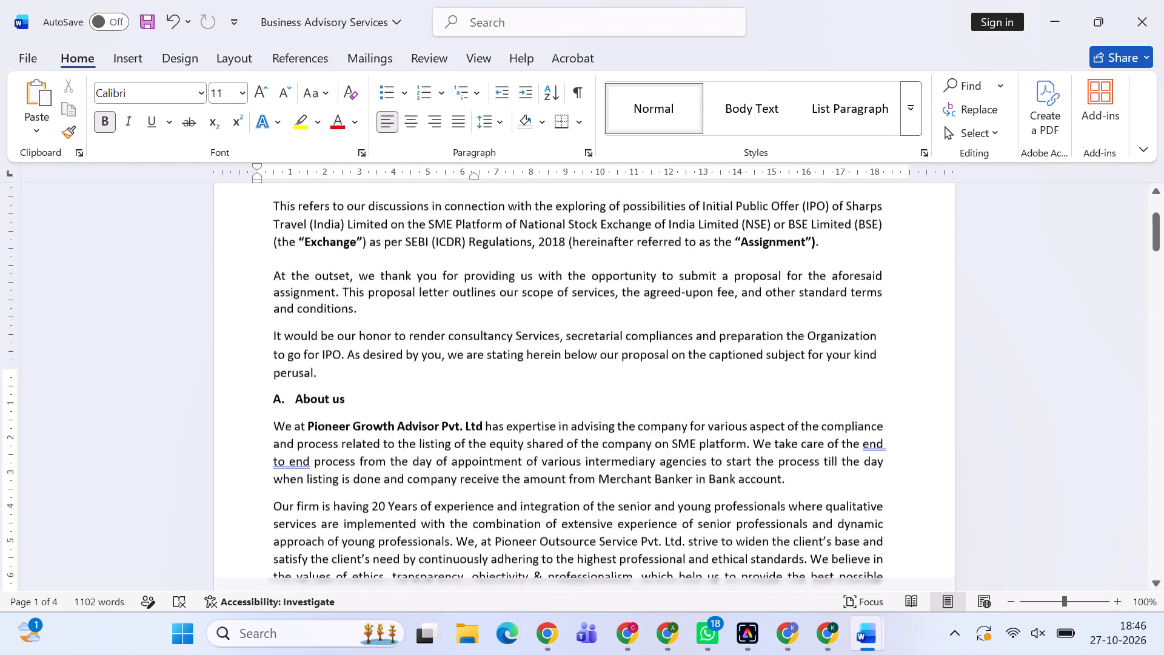
{"action": "scroll", "coordinate": [393, 486], "scroll_direction": "down", "scroll_amount": 4}
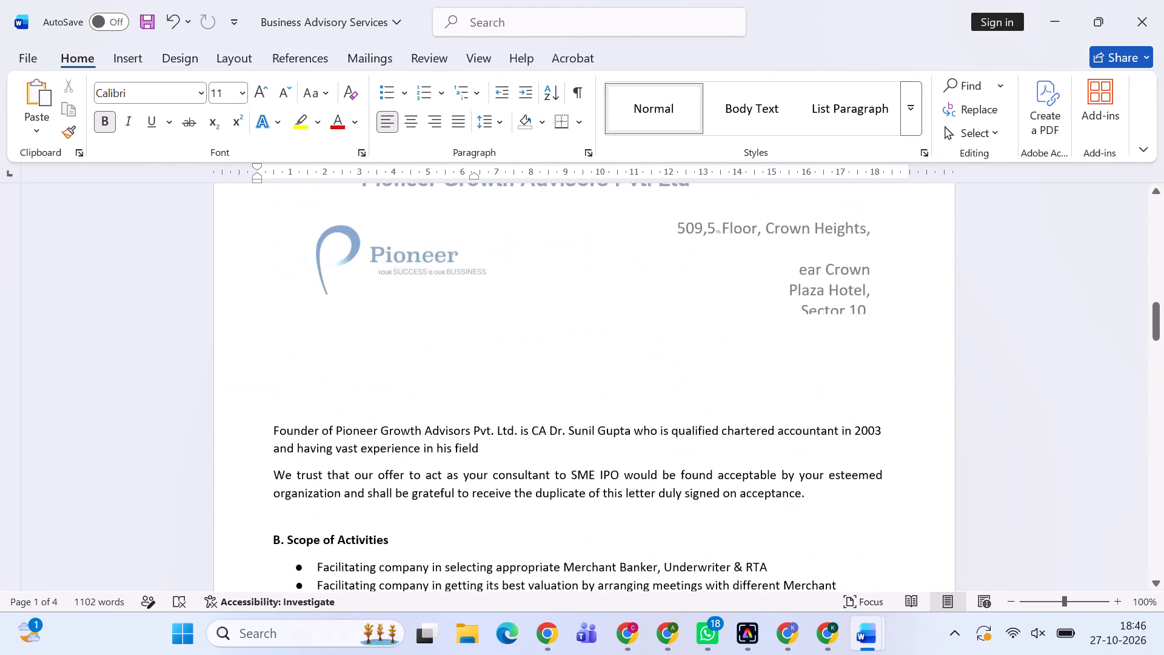
{"action": "scroll", "coordinate": [481, 411], "scroll_direction": "up", "scroll_amount": 1}
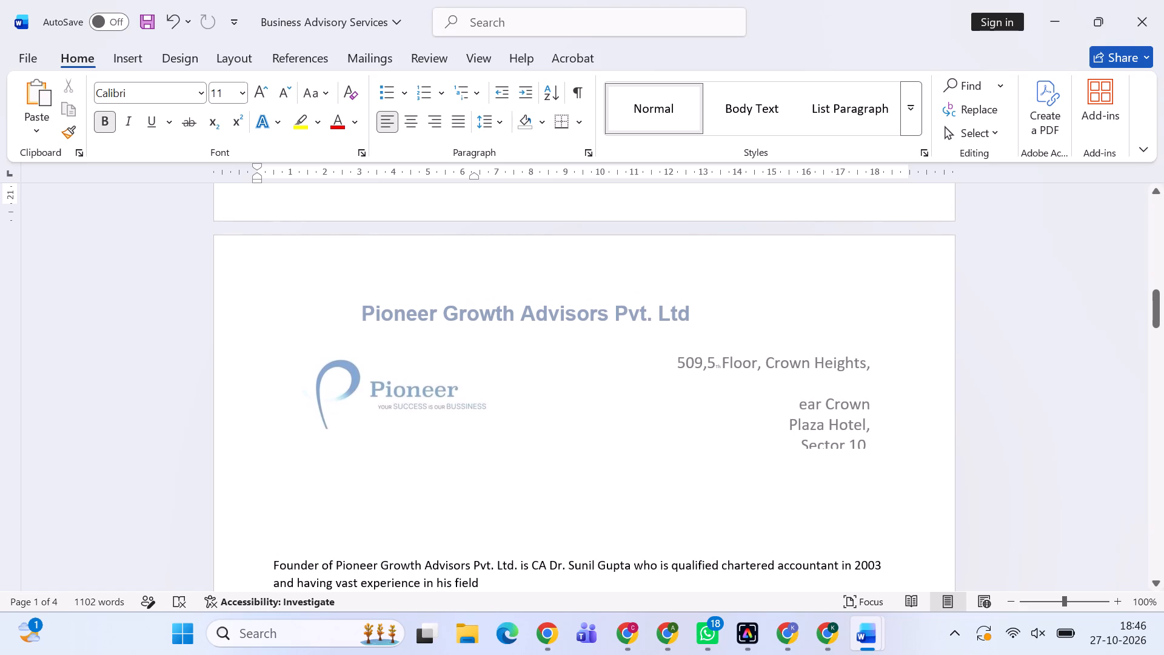
Undo the last edit in the address block of the Business Advisory Services letter.
{"action": "key", "text": "ctrl+z"}
{"action": "scroll", "coordinate": [552, 447], "scroll_direction": "up", "scroll_amount": 4}
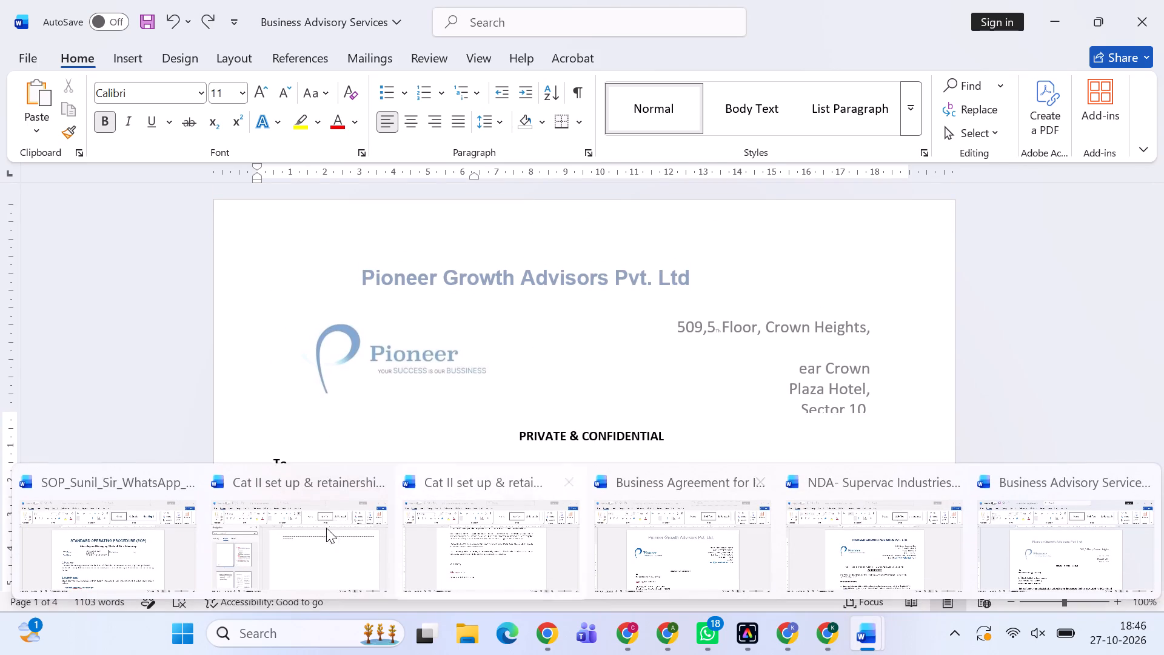
Close the WhatsApp process SOP document.
{"action": "left_click", "coordinate": [96, 519]}
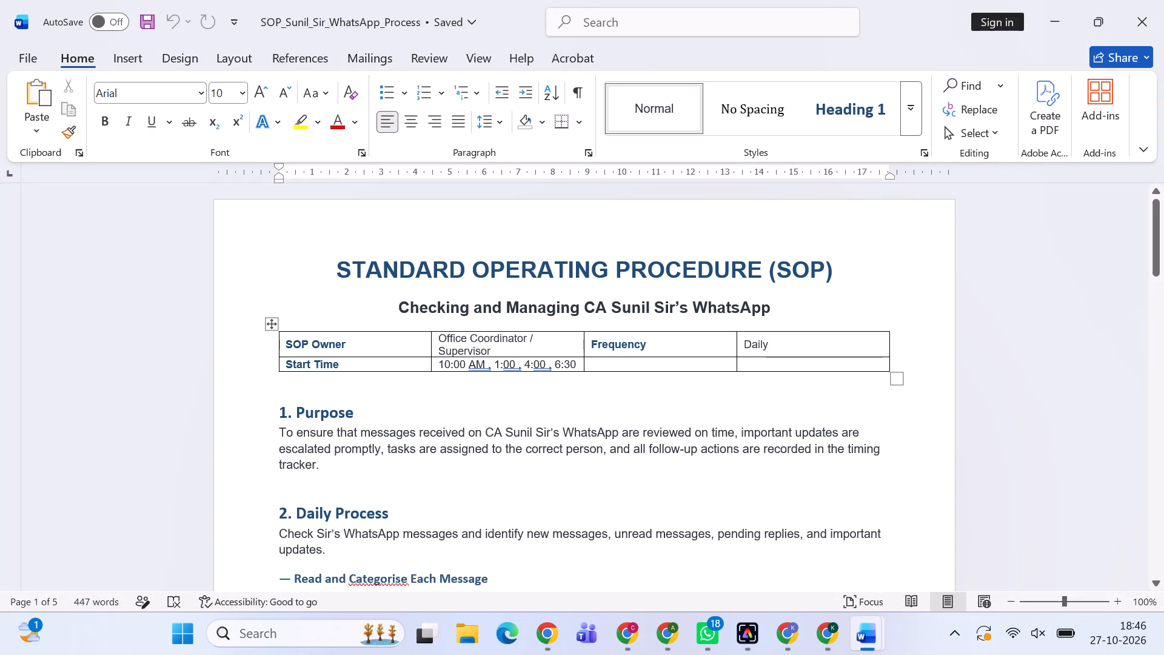
{"action": "left_click", "coordinate": [1163, 0]}
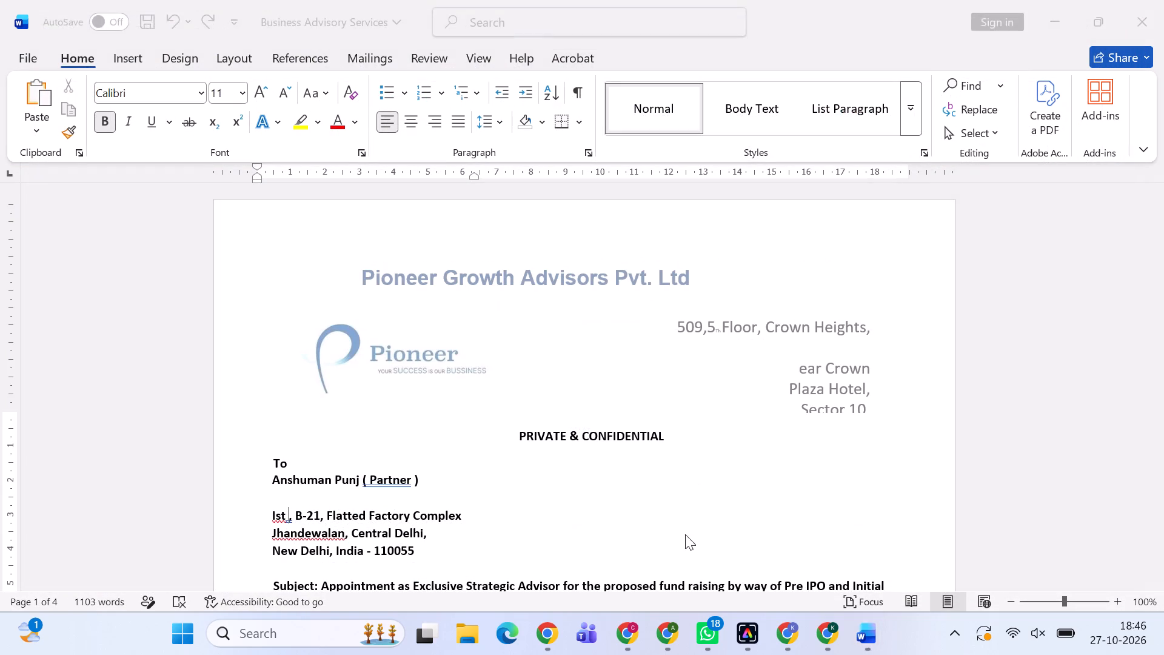
Close both open Cat II set up & retainership documents.
{"action": "left_click", "coordinate": [869, 627]}
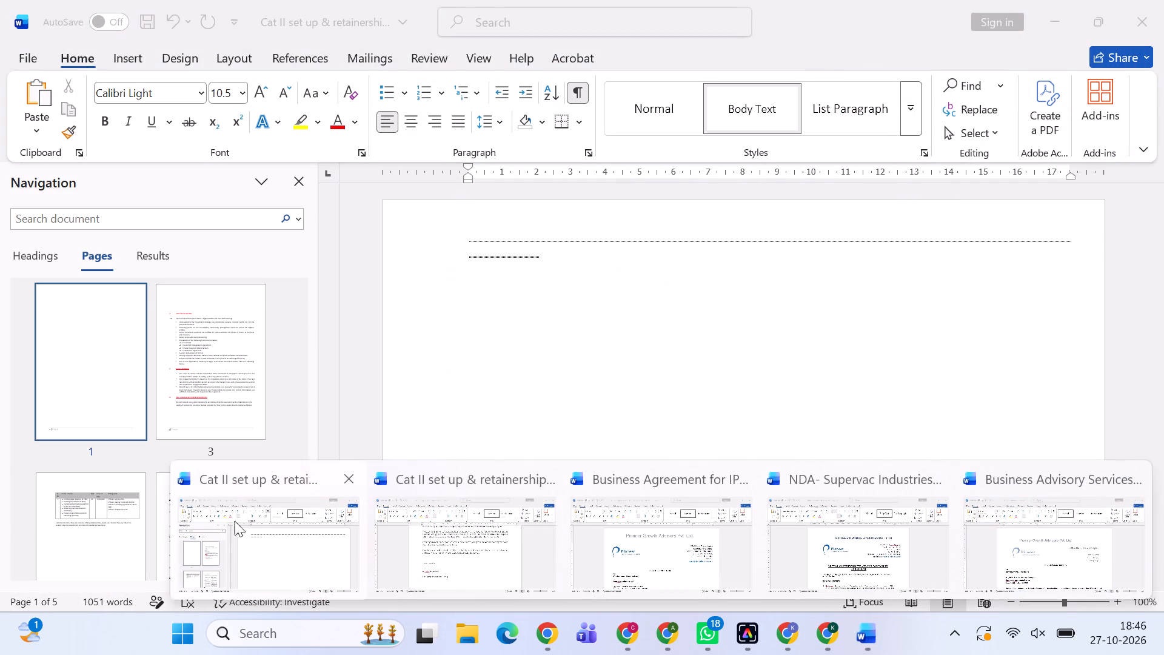
{"action": "left_click", "coordinate": [253, 525]}
{"action": "left_click", "coordinate": [1150, 2]}
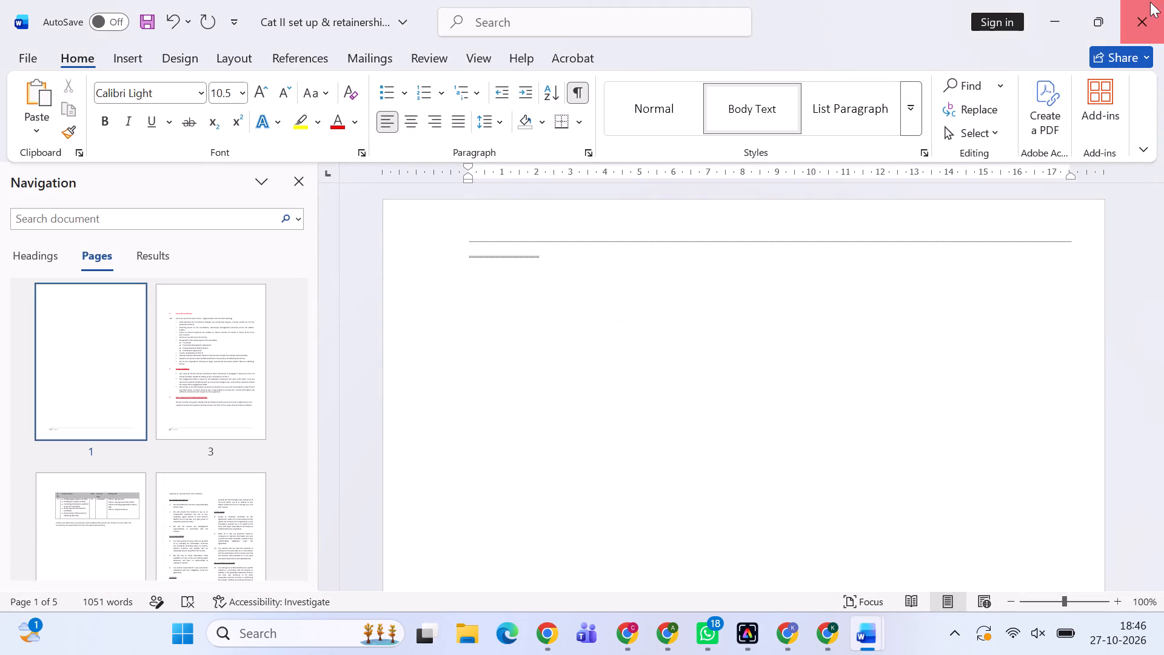
{"action": "left_click", "coordinate": [604, 354]}
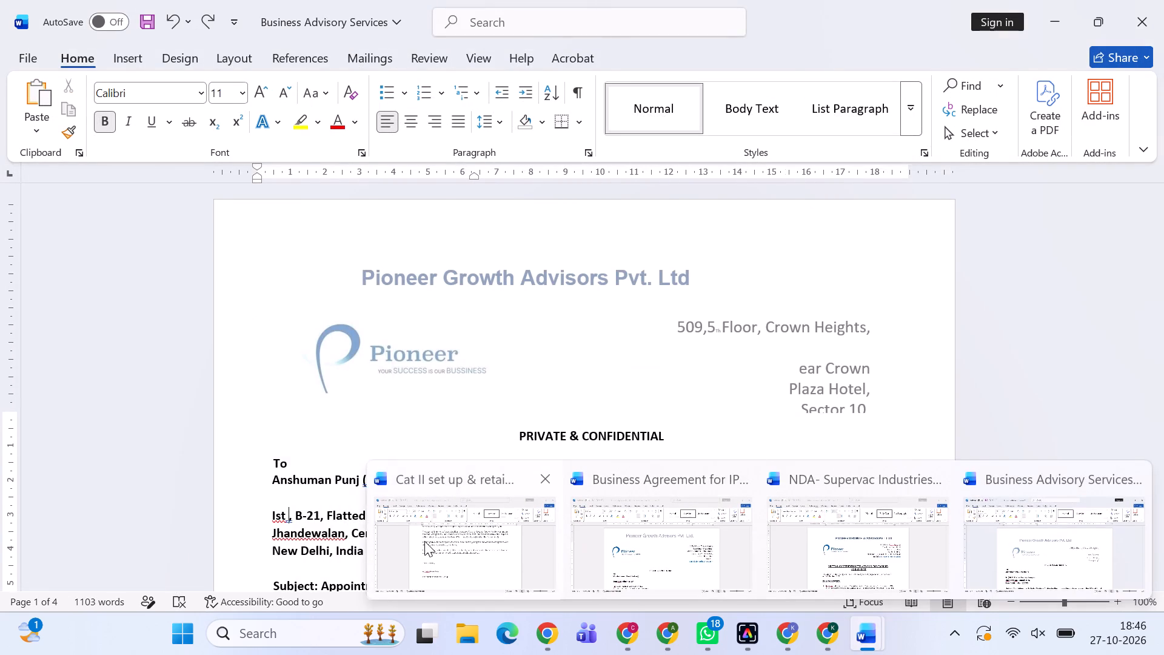
{"action": "left_click", "coordinate": [424, 541]}
{"action": "left_click", "coordinate": [1163, 0]}
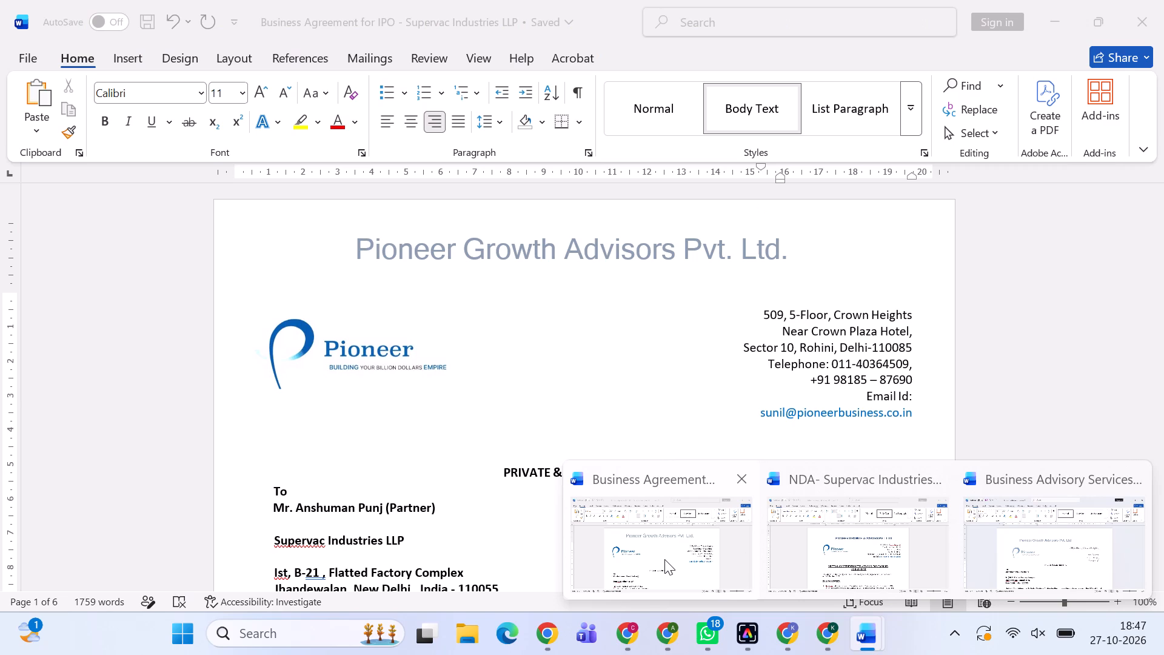
Close the Business Agreement for IPO - Supervac Industries LLP document.
{"action": "left_click", "coordinate": [660, 553]}
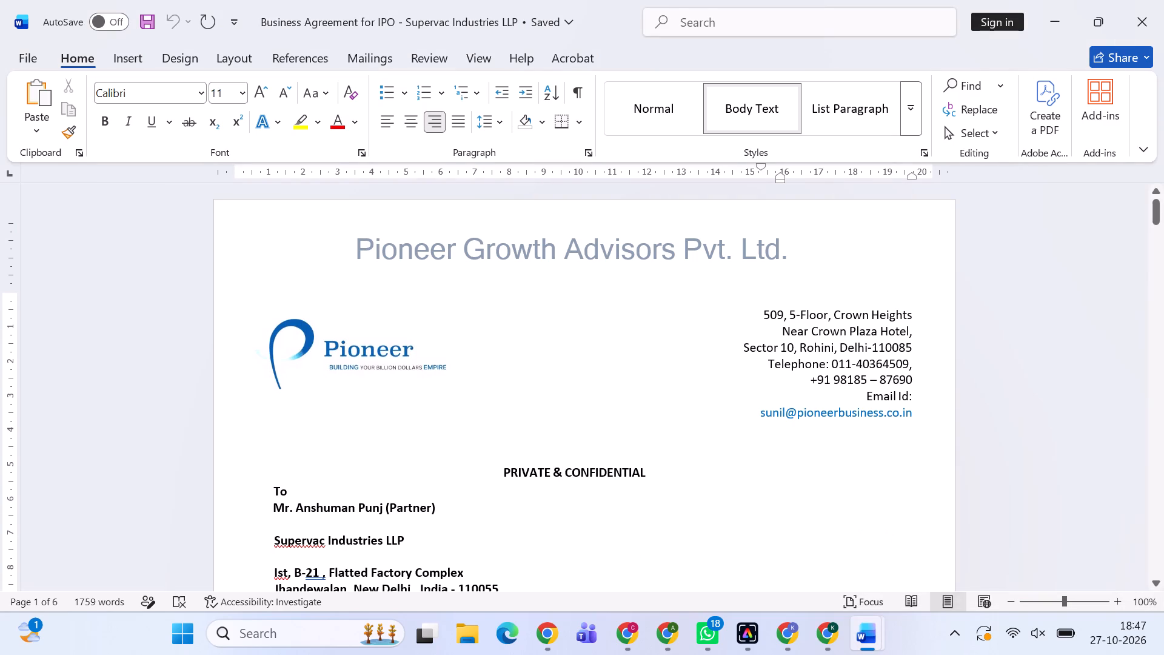
{"action": "left_click", "coordinate": [1163, 0]}
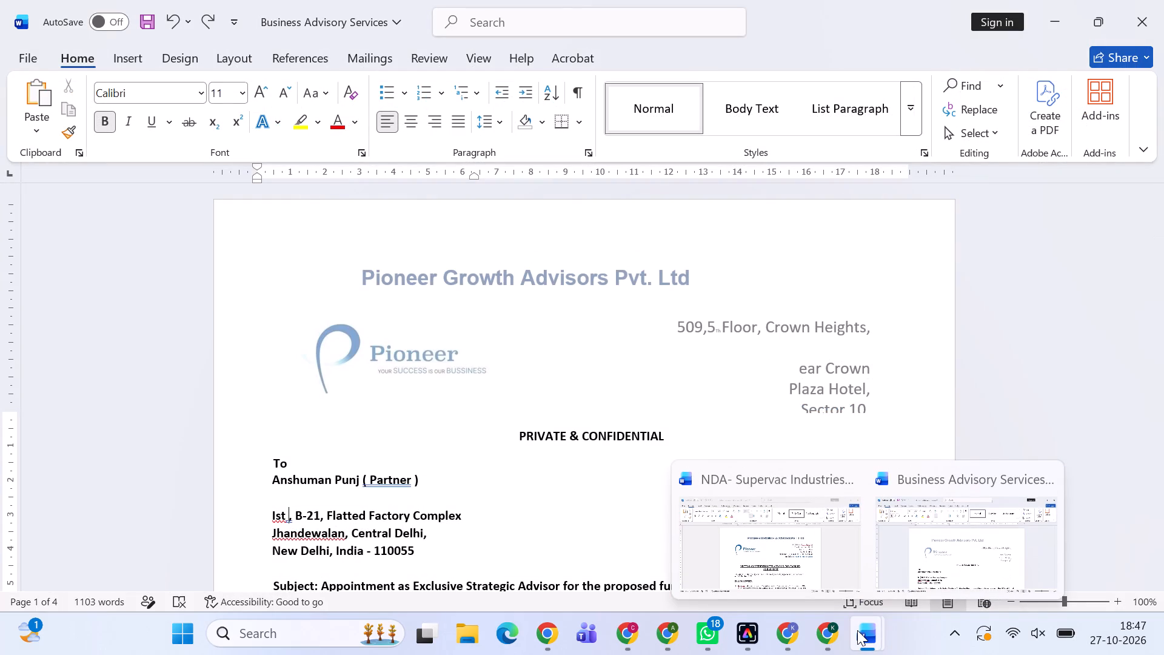
Close the NDA - Supervac Industries LLP document.
{"action": "left_click", "coordinate": [770, 518]}
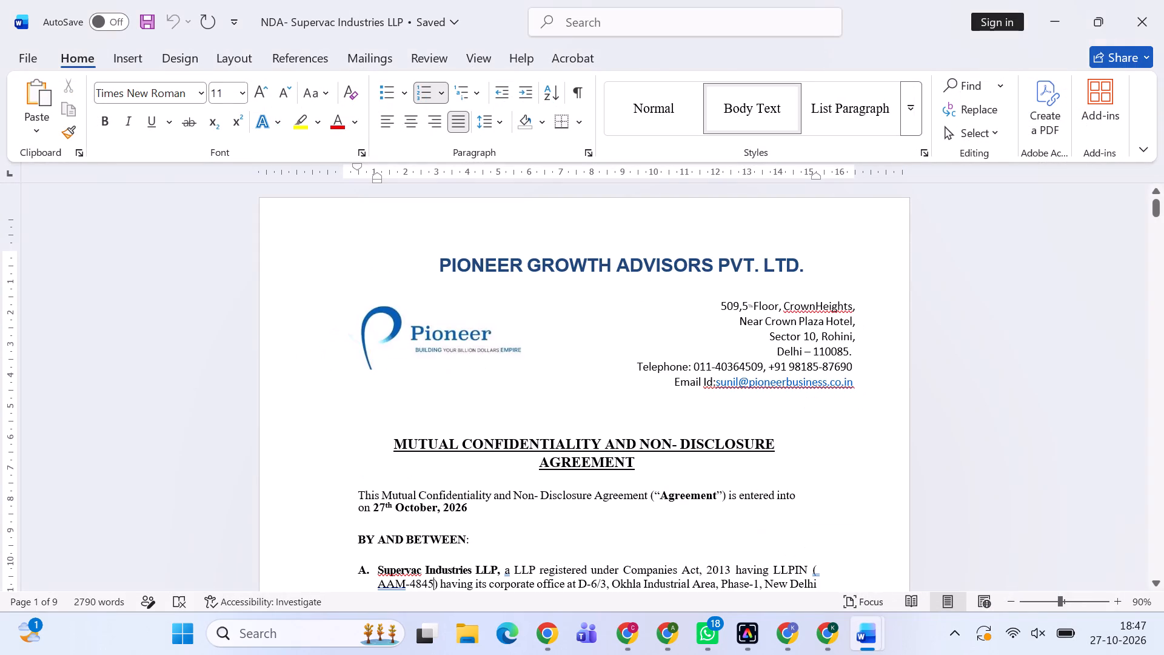
{"action": "left_click", "coordinate": [1140, 17]}
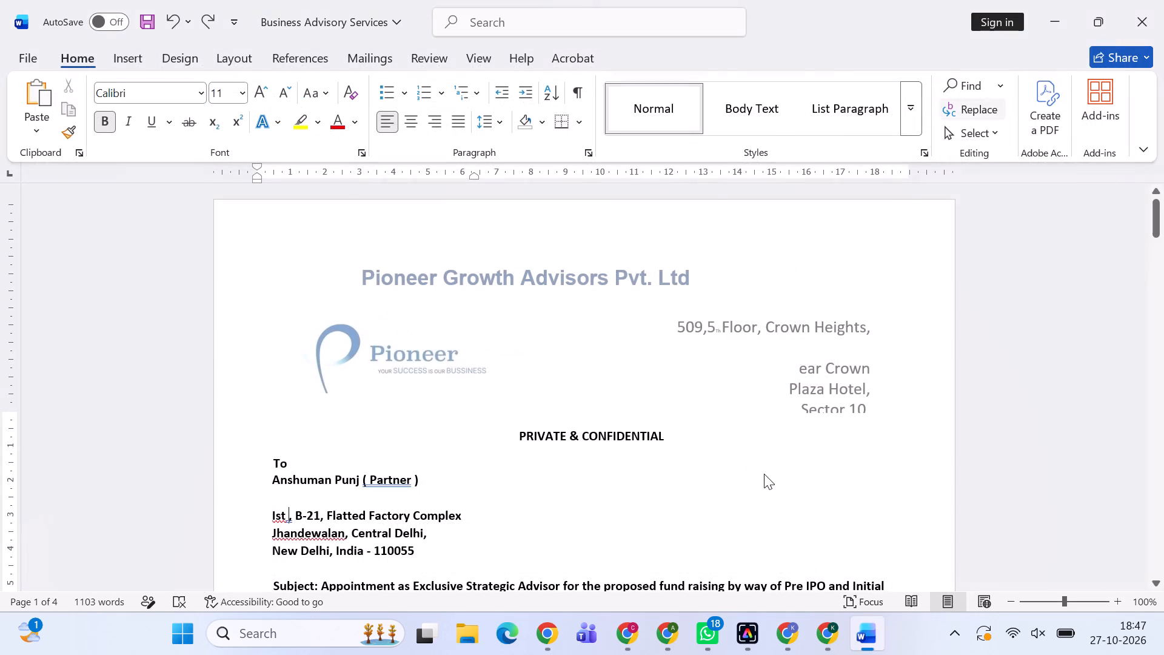
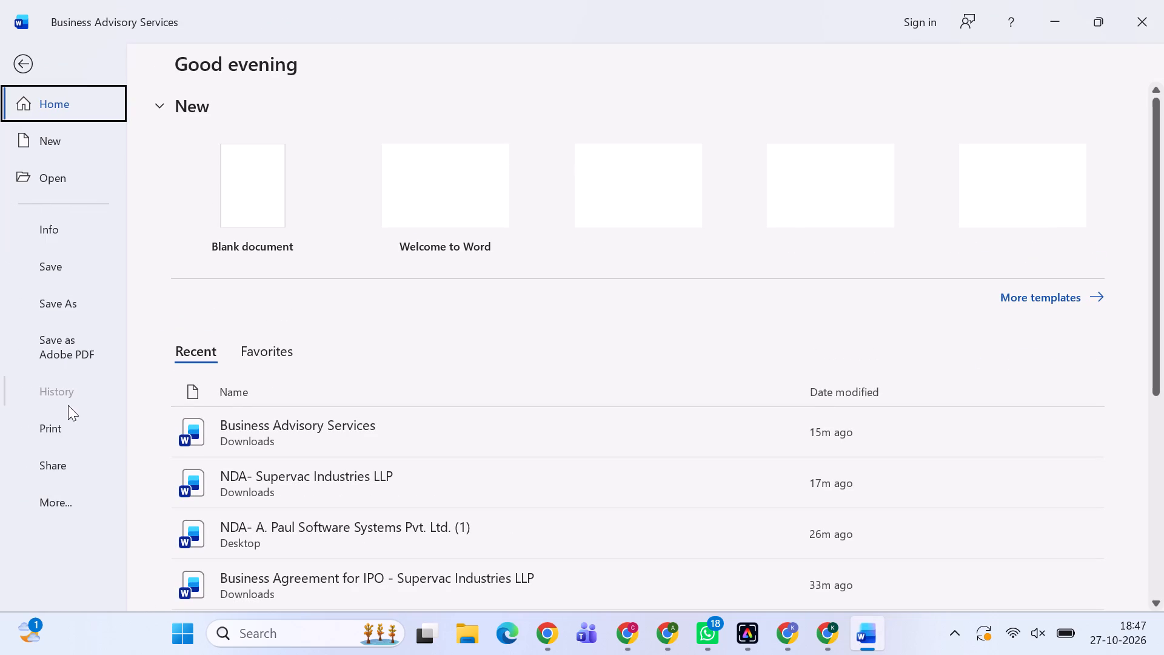
Open the recent NDA- Supervac Industries LLP document from the Downloads folder.
{"action": "left_click", "coordinate": [66, 180]}
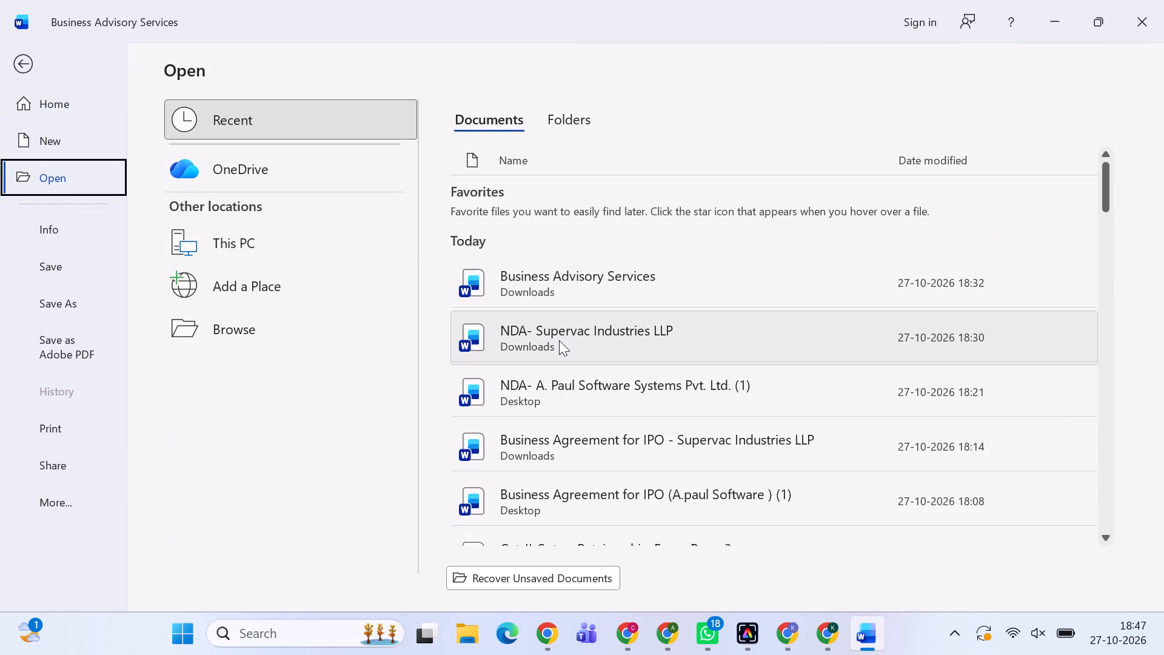
{"action": "double_click", "coordinate": [559, 340]}
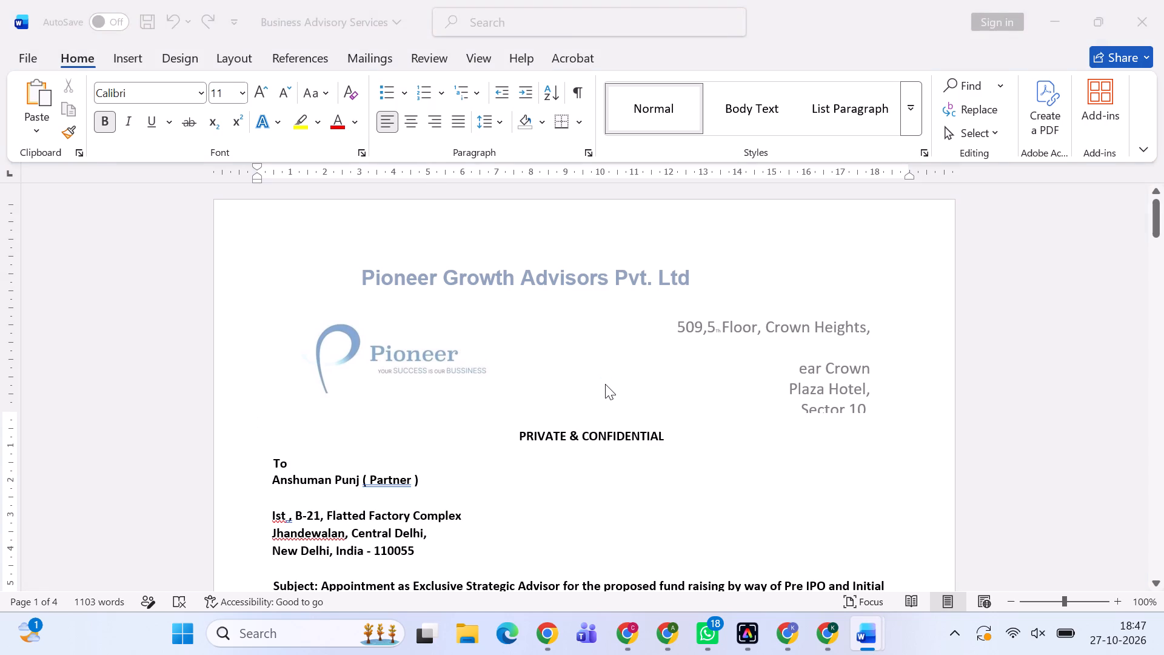
Switch from the NDA back to the Business Advisory Services document.
{"action": "key", "text": "alt+Tab"}
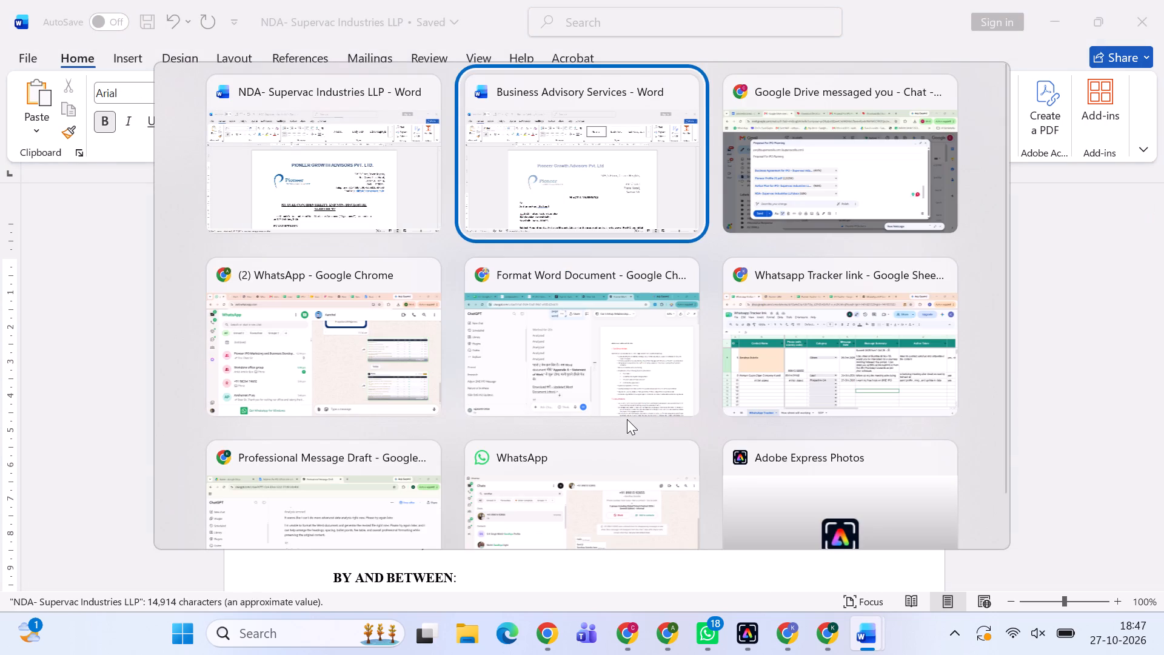
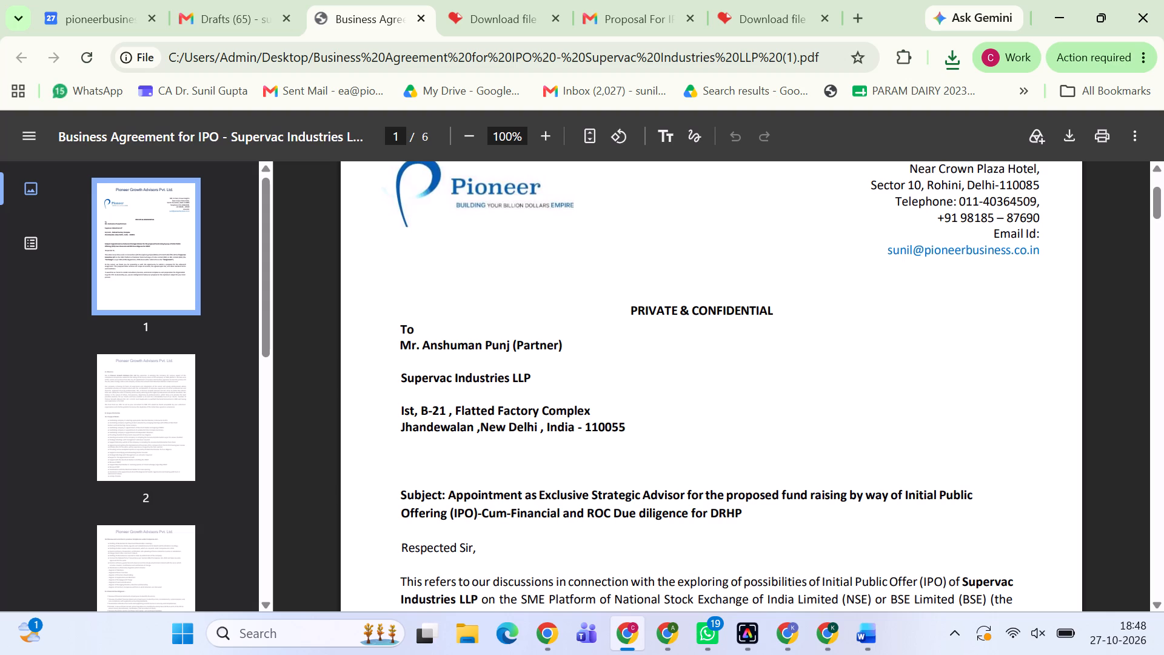
Review the Supervac Industries LLP business agreement PDF from the address block through to the approval section on the last page.
{"action": "scroll", "coordinate": [644, 481], "scroll_direction": "down", "scroll_amount": 3}
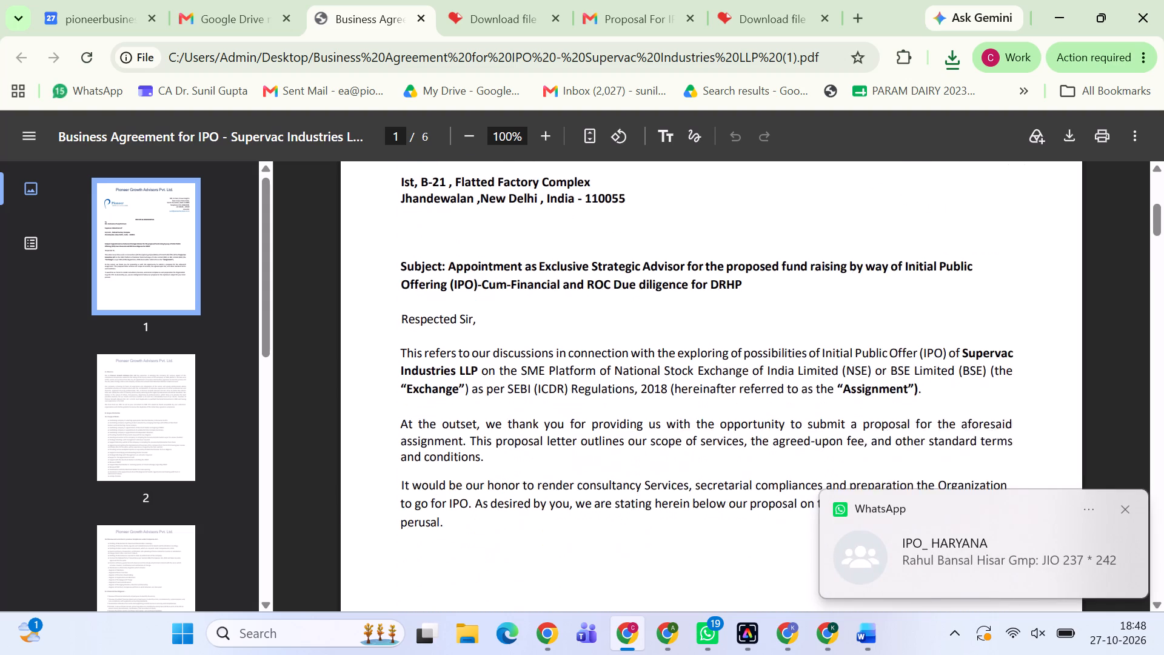
{"action": "scroll", "coordinate": [644, 481], "scroll_direction": "down", "scroll_amount": 7}
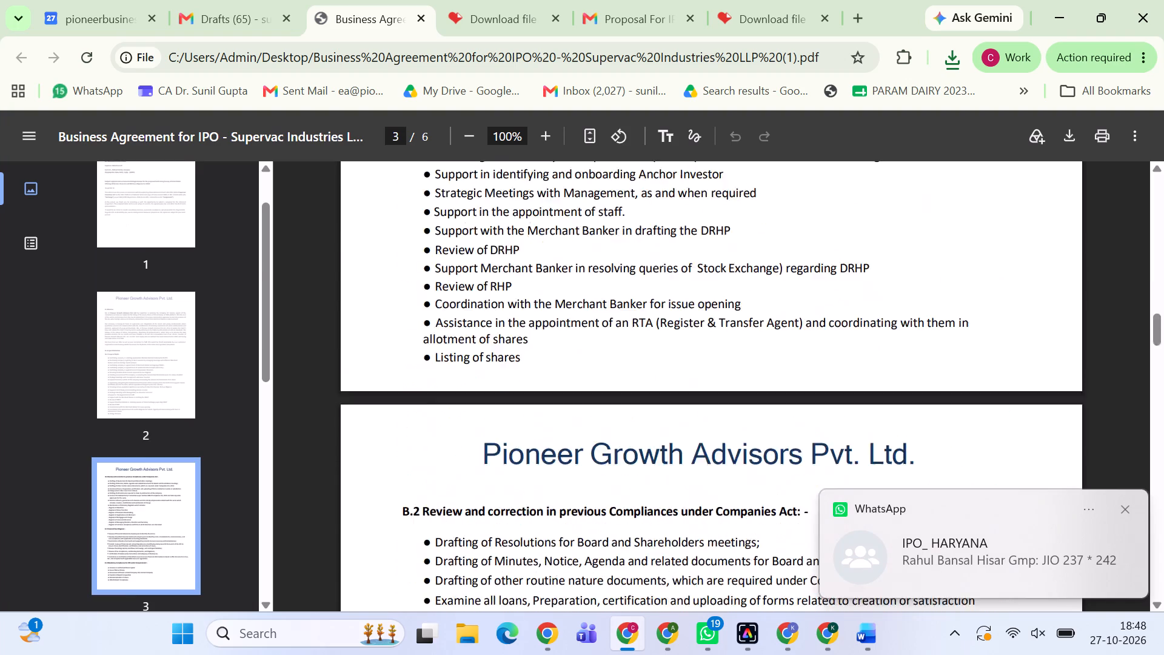
{"action": "scroll", "coordinate": [644, 481], "scroll_direction": "down", "scroll_amount": 8}
{"action": "scroll", "coordinate": [644, 481], "scroll_direction": "up", "scroll_amount": 4}
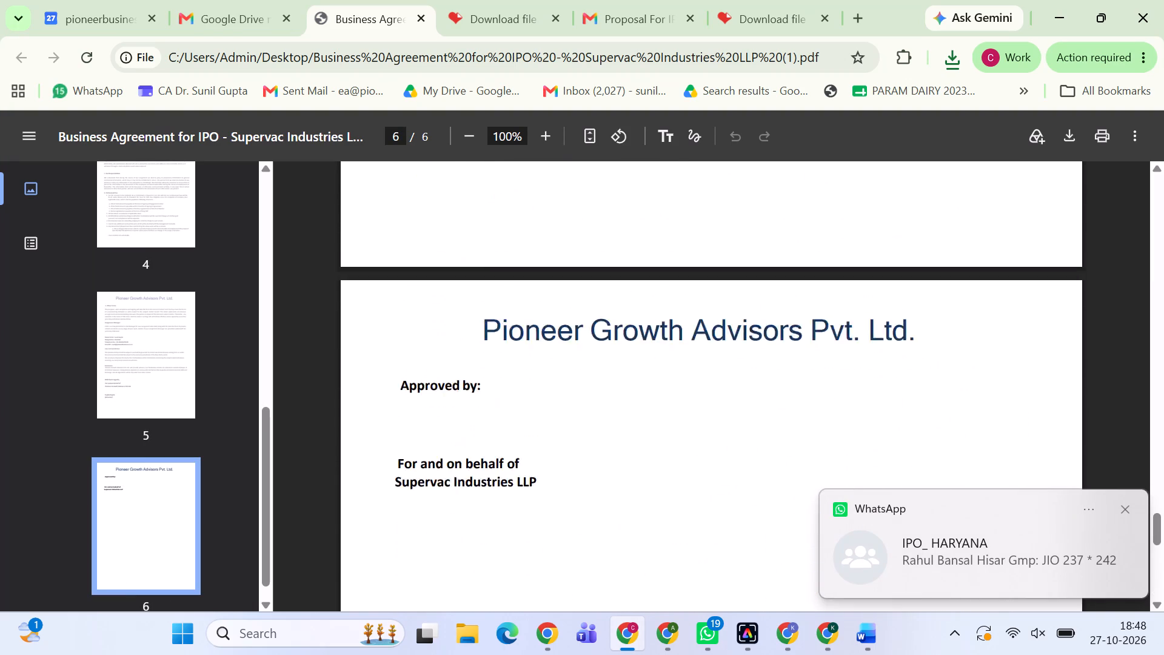
Switch to the Supervac Industries LLP NDA in Word.
{"action": "key", "text": "alt+Tab"}
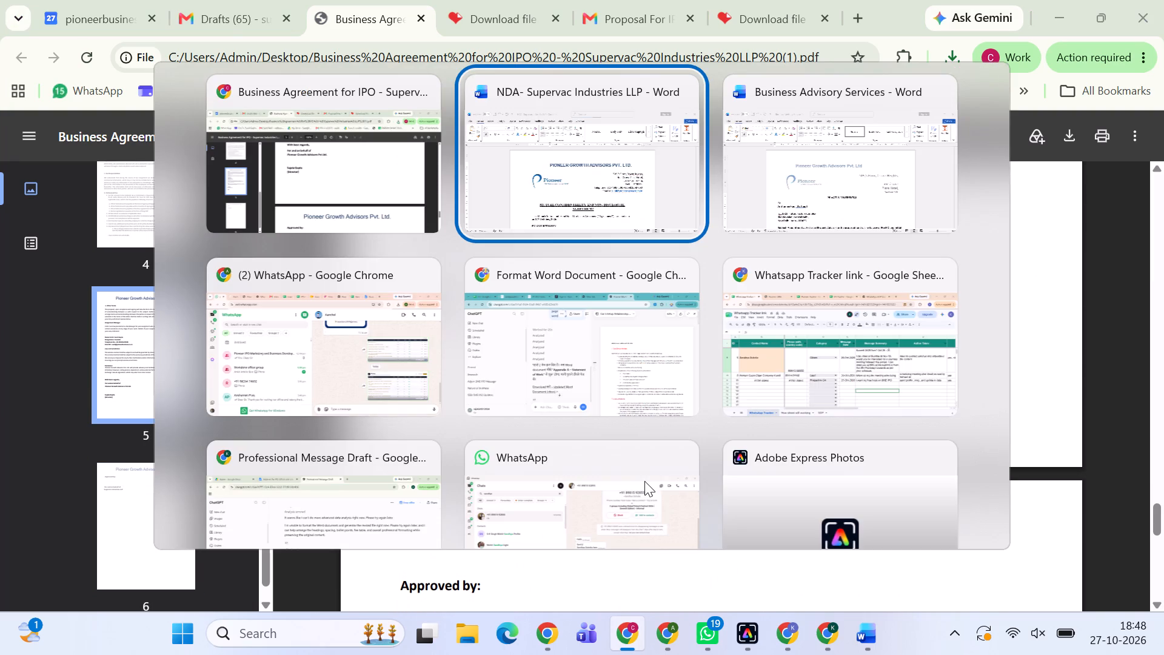
Switch to the Business Advisory Services letter, remove its existing letterhead header and return to the body text.
{"action": "key", "text": "alt+Right"}
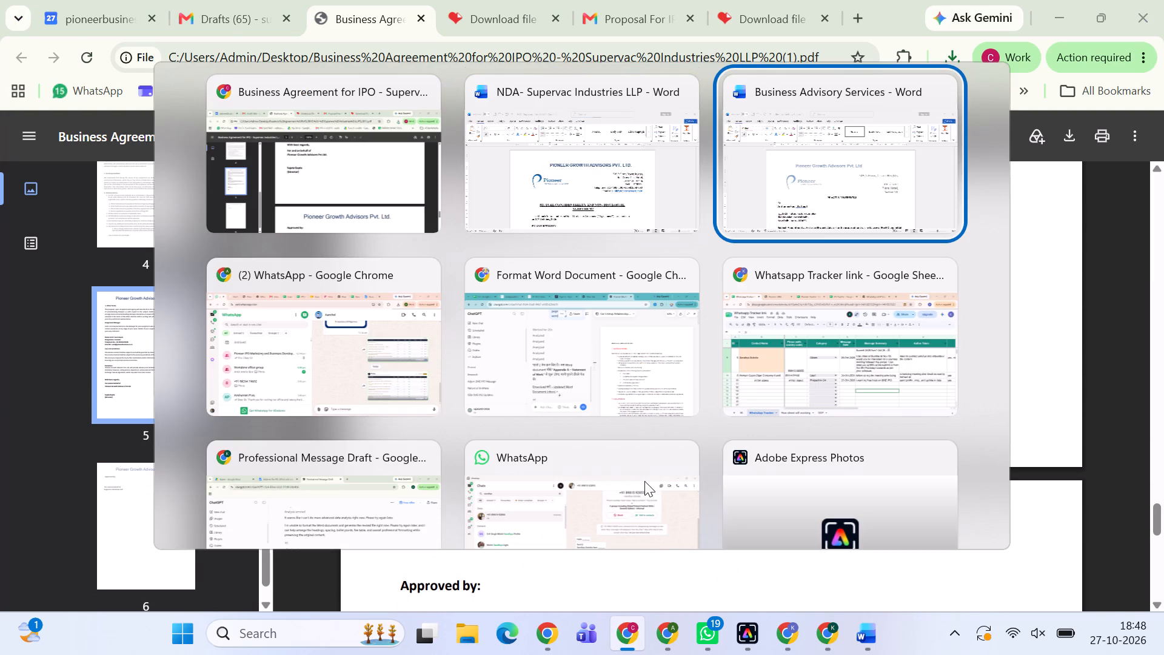
{"action": "scroll", "coordinate": [584, 382], "scroll_direction": "down", "scroll_amount": 3}
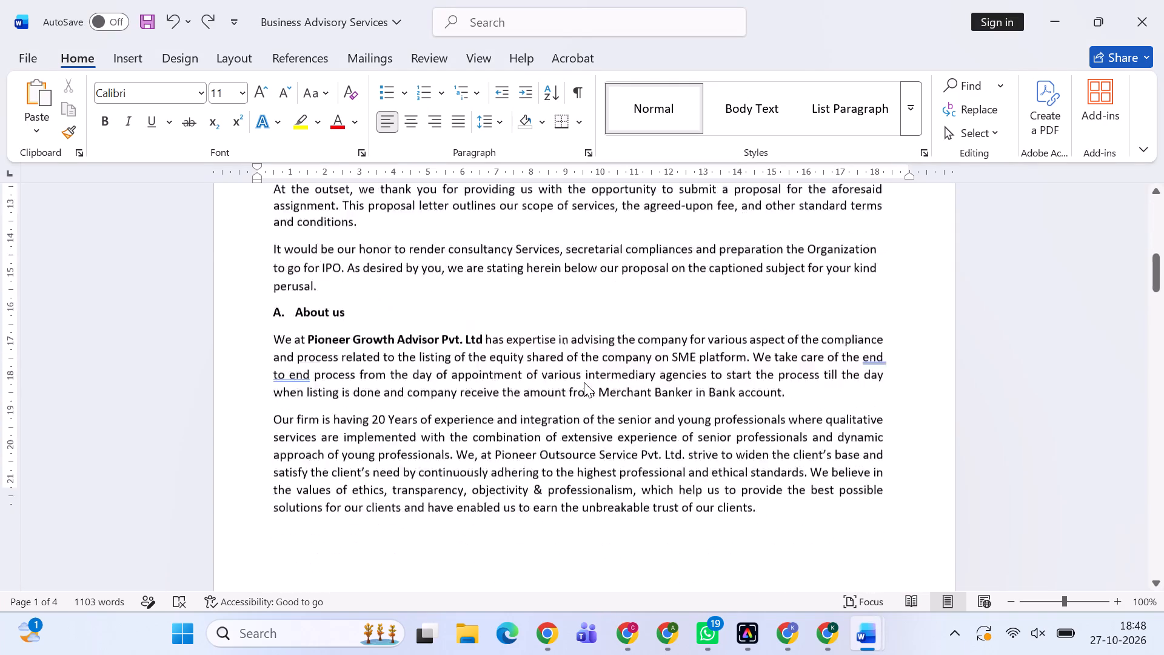
{"action": "scroll", "coordinate": [584, 382], "scroll_direction": "down", "scroll_amount": 1}
{"action": "scroll", "coordinate": [584, 329], "scroll_direction": "up", "scroll_amount": 8}
{"action": "scroll", "coordinate": [584, 329], "scroll_direction": "up", "scroll_amount": 17}
{"action": "double_click", "coordinate": [493, 295]}
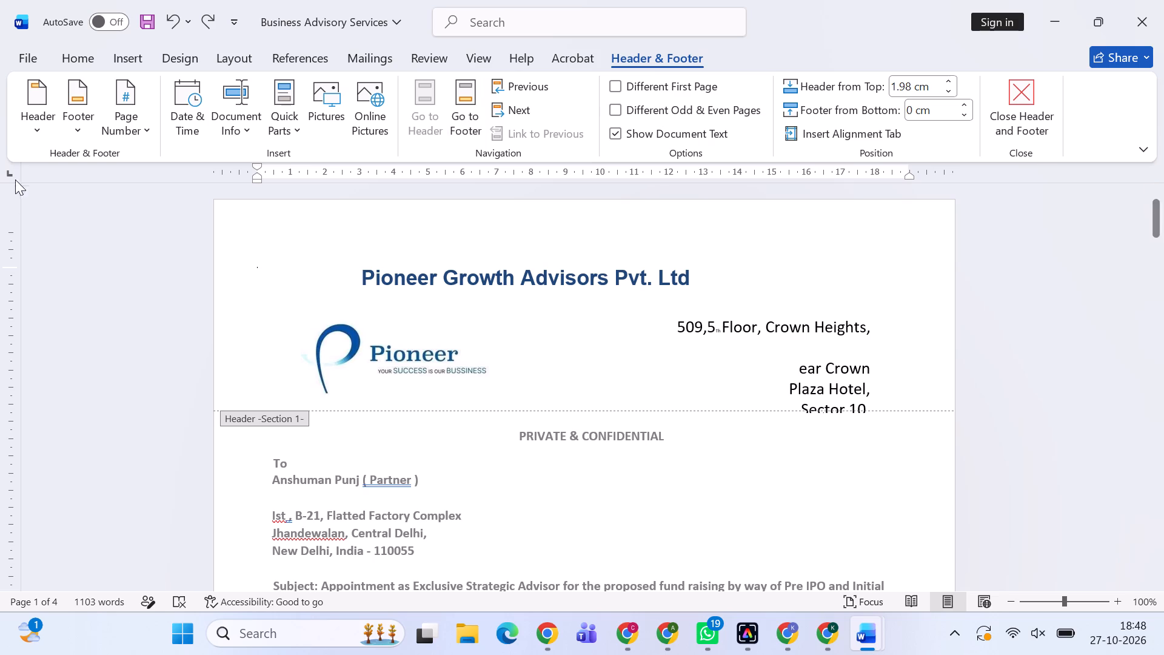
{"action": "left_click", "coordinate": [38, 135]}
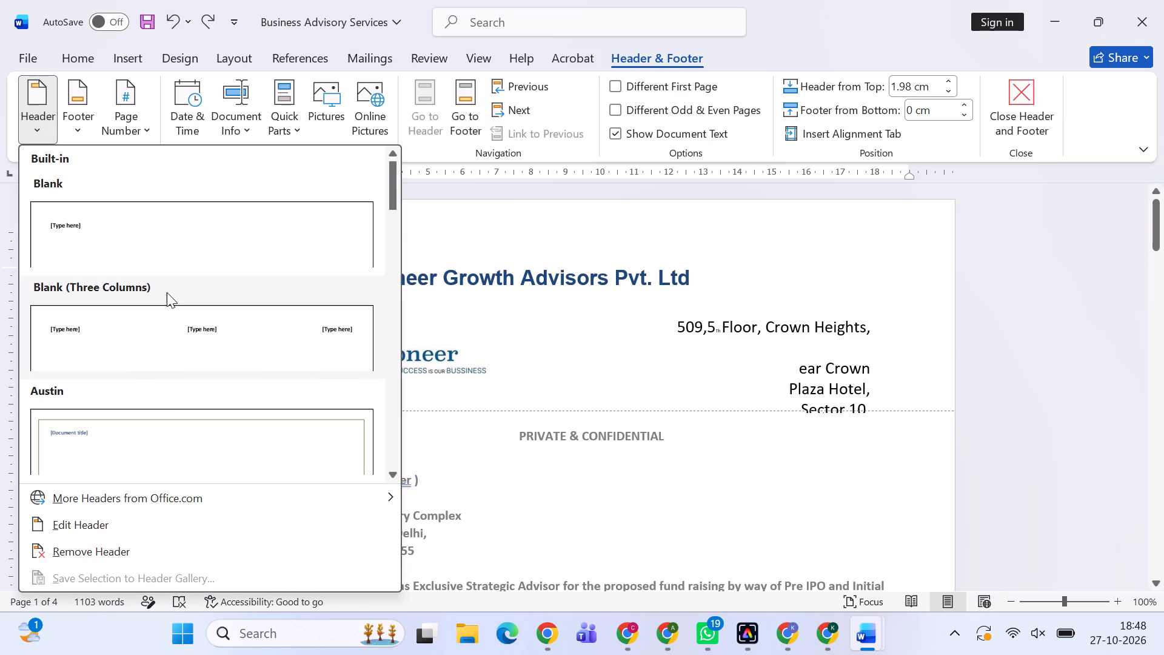
{"action": "left_click", "coordinate": [98, 549]}
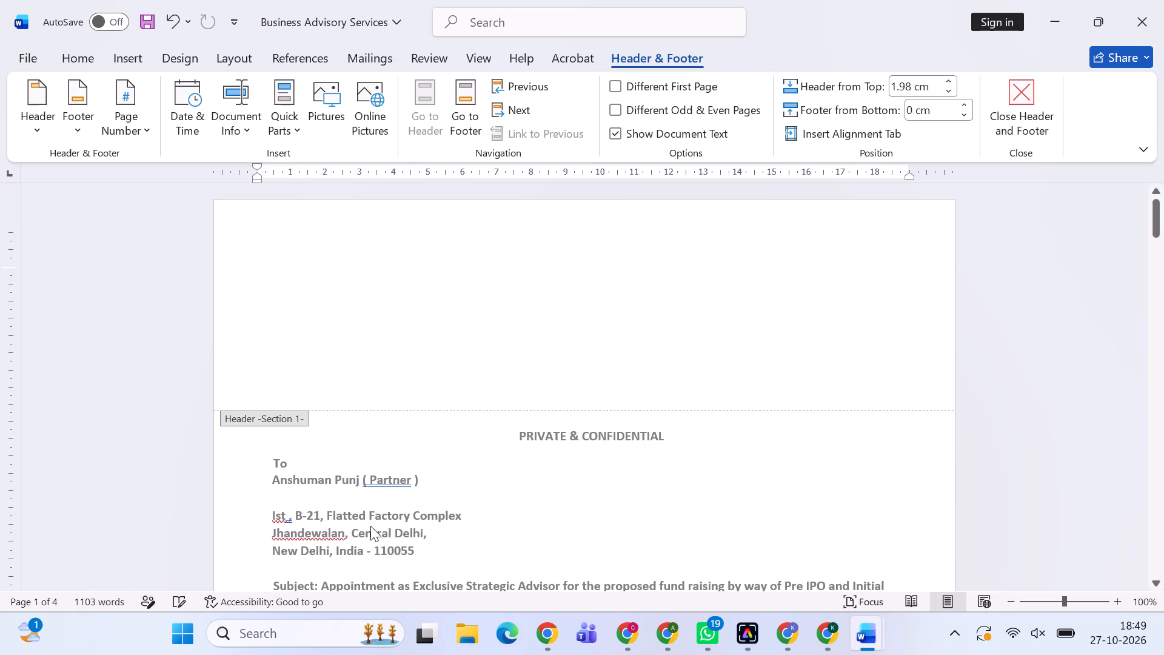
{"action": "double_click", "coordinate": [541, 500]}
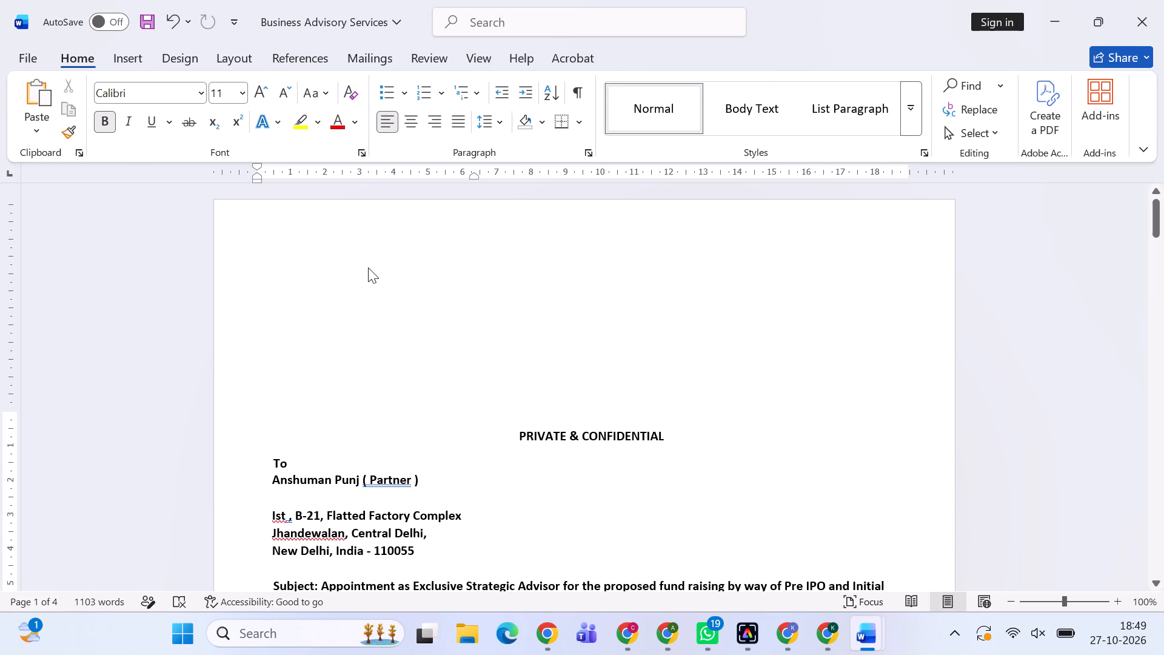
Copy the PIONEER GROWTH ADVISORS PVT. LTD. heading from the first page of the NDA- Supervac Industries LLP document.
{"action": "double_click", "coordinate": [368, 265]}
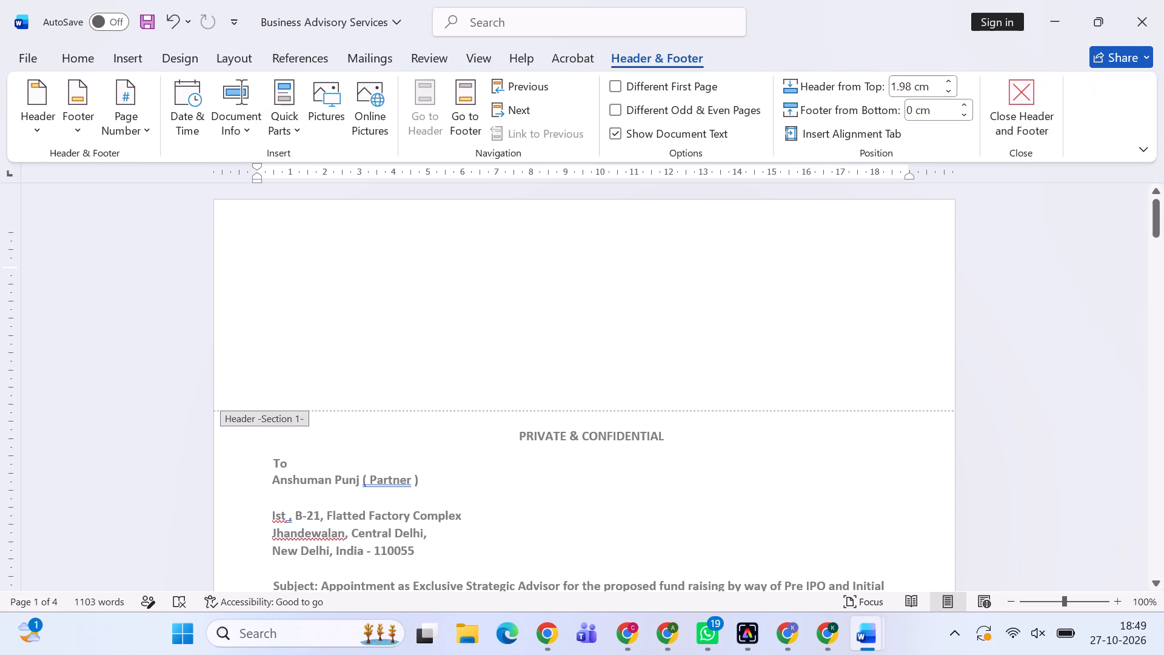
{"action": "key", "text": "alt+Tab"}
{"action": "key", "text": "alt+Tab"}
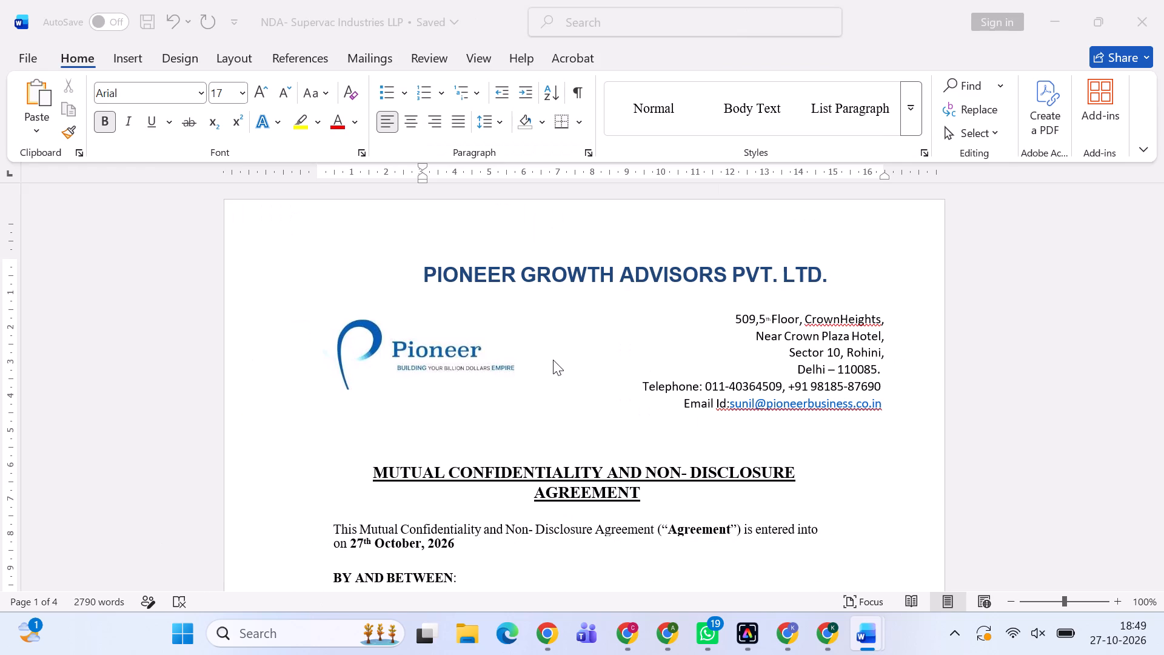
{"action": "double_click", "coordinate": [474, 319]}
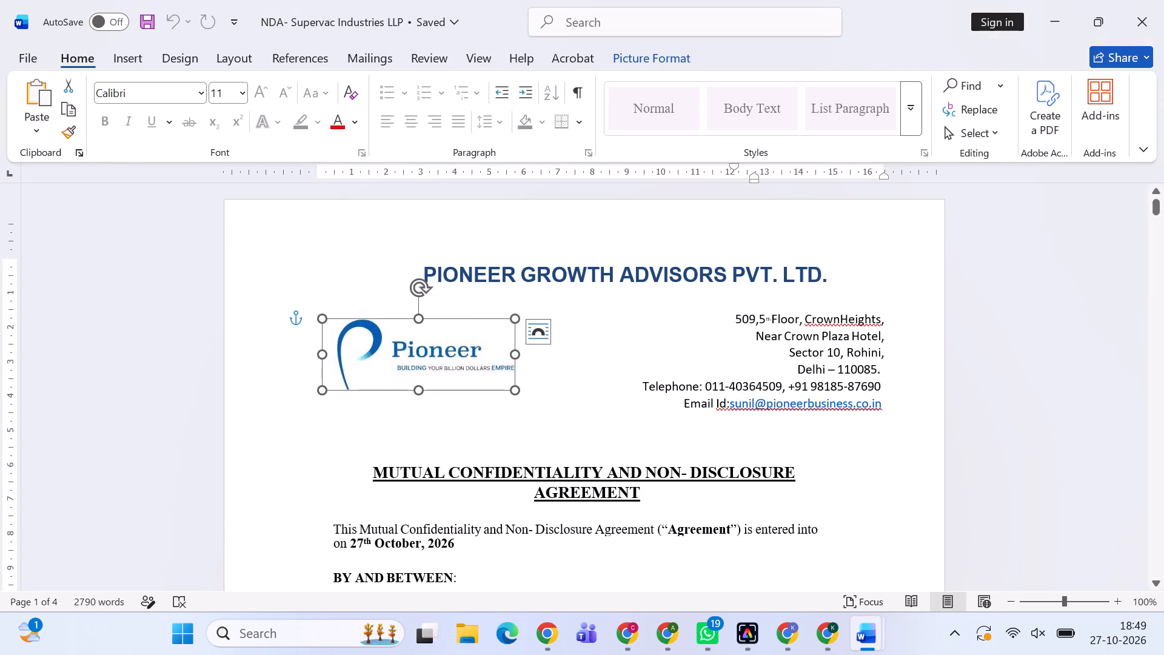
{"action": "left_click", "coordinate": [454, 281]}
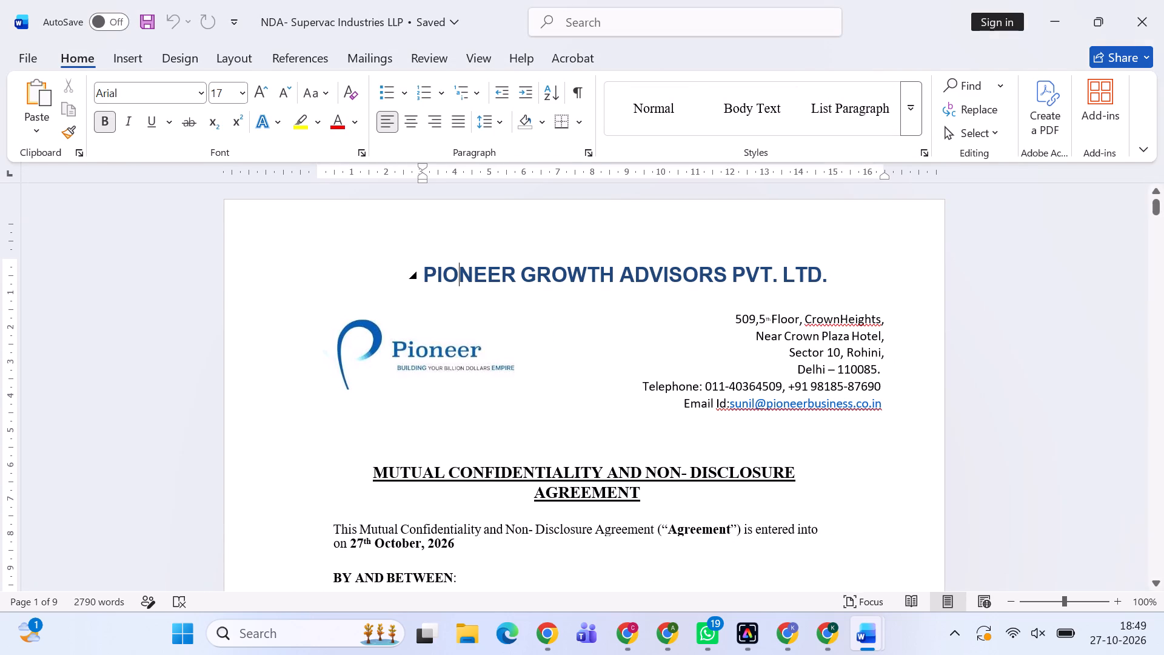
{"action": "scroll", "coordinate": [644, 338], "scroll_direction": "down", "scroll_amount": 7}
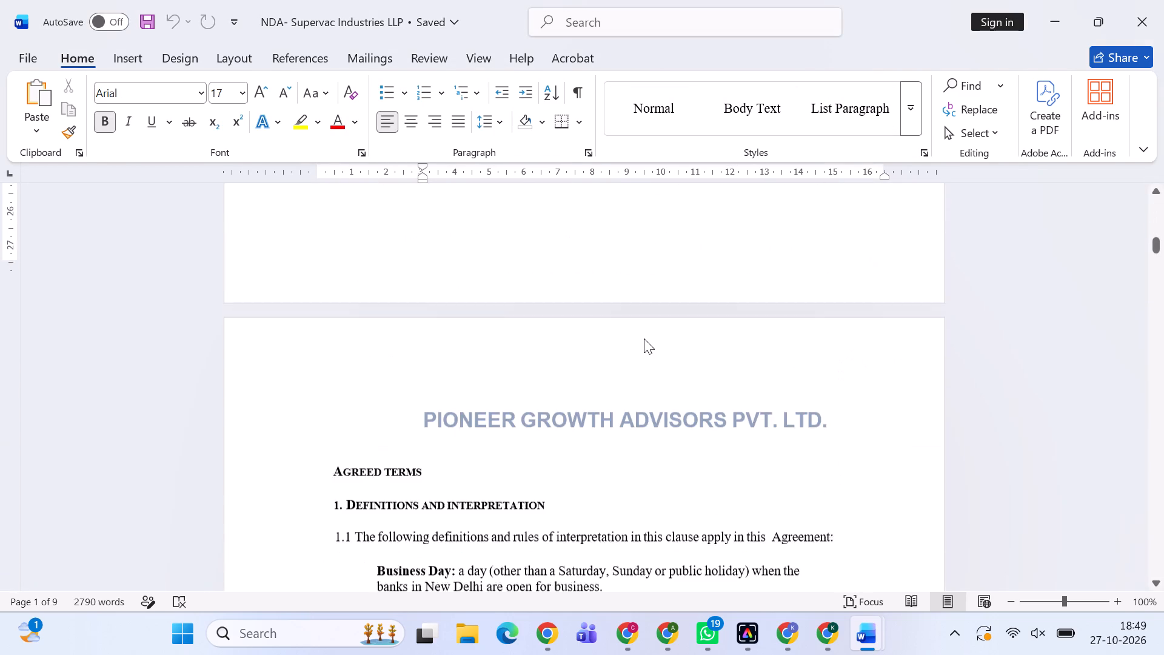
{"action": "scroll", "coordinate": [644, 338], "scroll_direction": "up", "scroll_amount": 7}
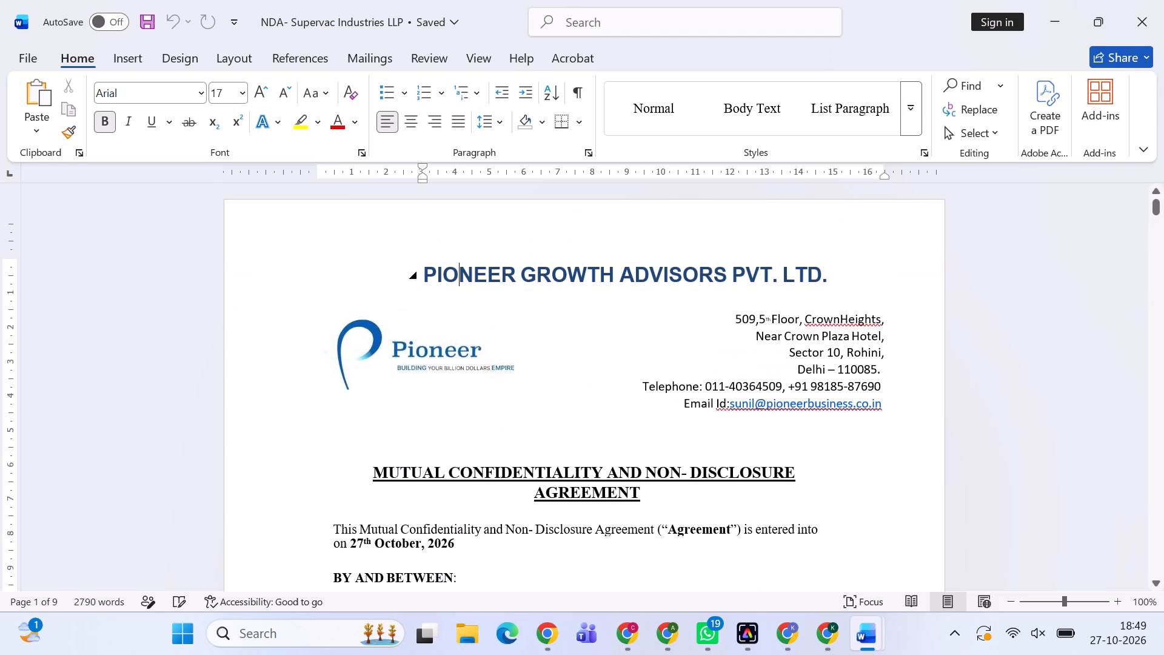
{"action": "left_click", "coordinate": [843, 269]}
{"action": "left_click_drag", "start_coordinate": [842, 271], "coordinate": [501, 281]}
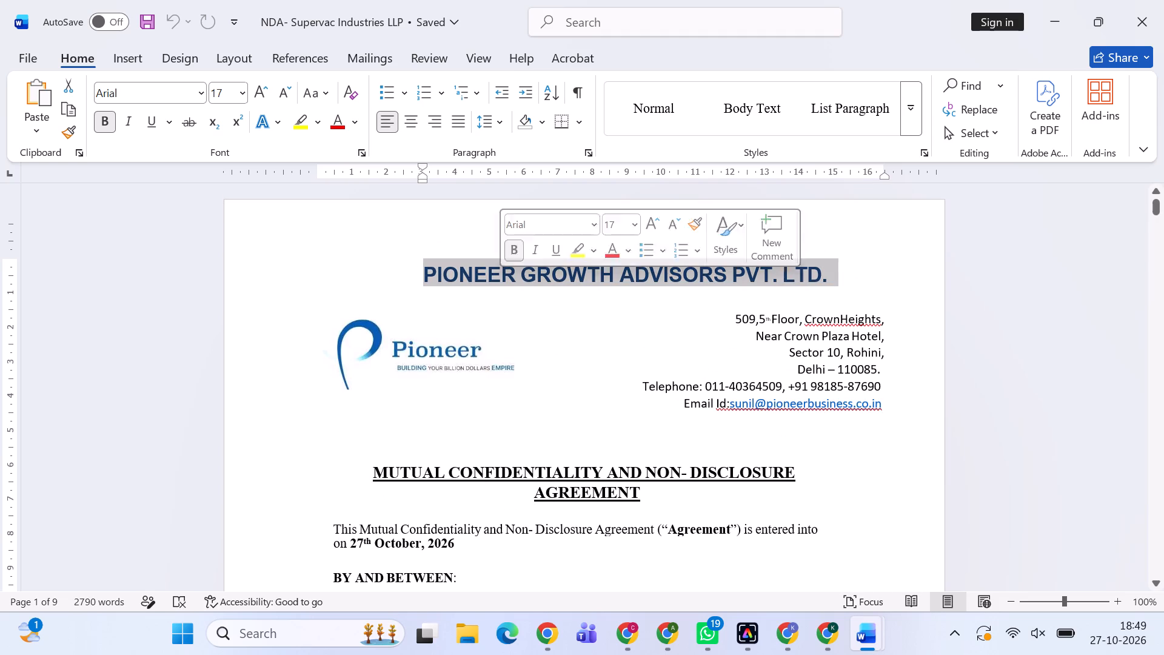
{"action": "key", "text": "ctrl+c"}
Paste the copied company name heading into the empty page header of the Business Advisory Services letter.
{"action": "key", "text": "alt+Tab"}
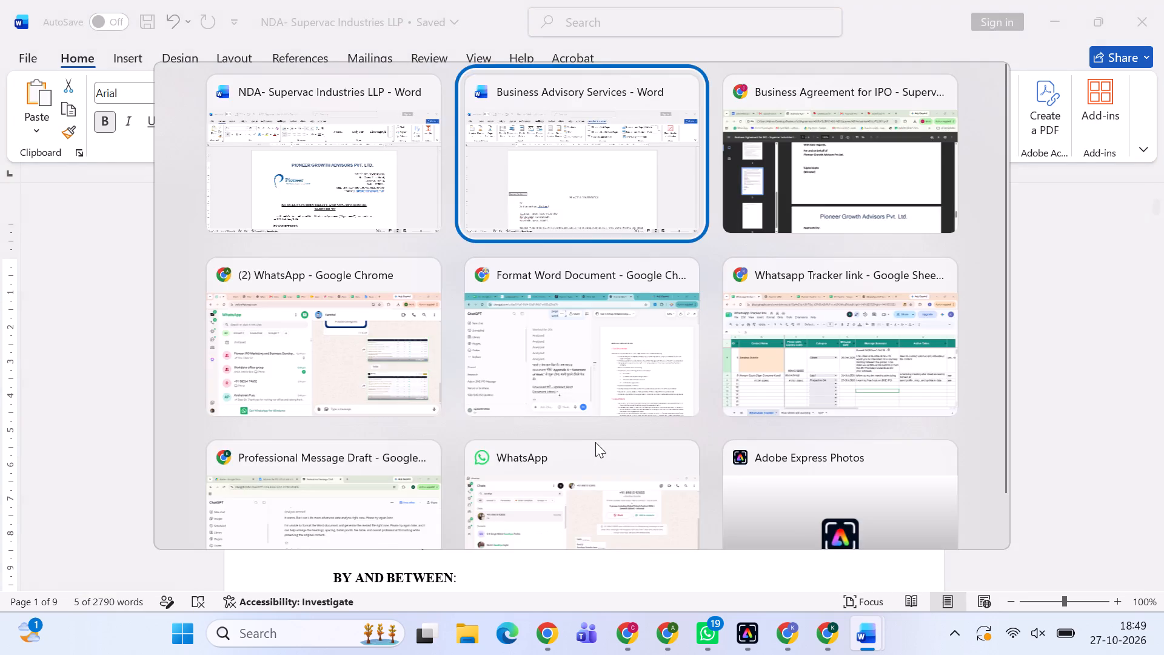
{"action": "left_click", "coordinate": [497, 251]}
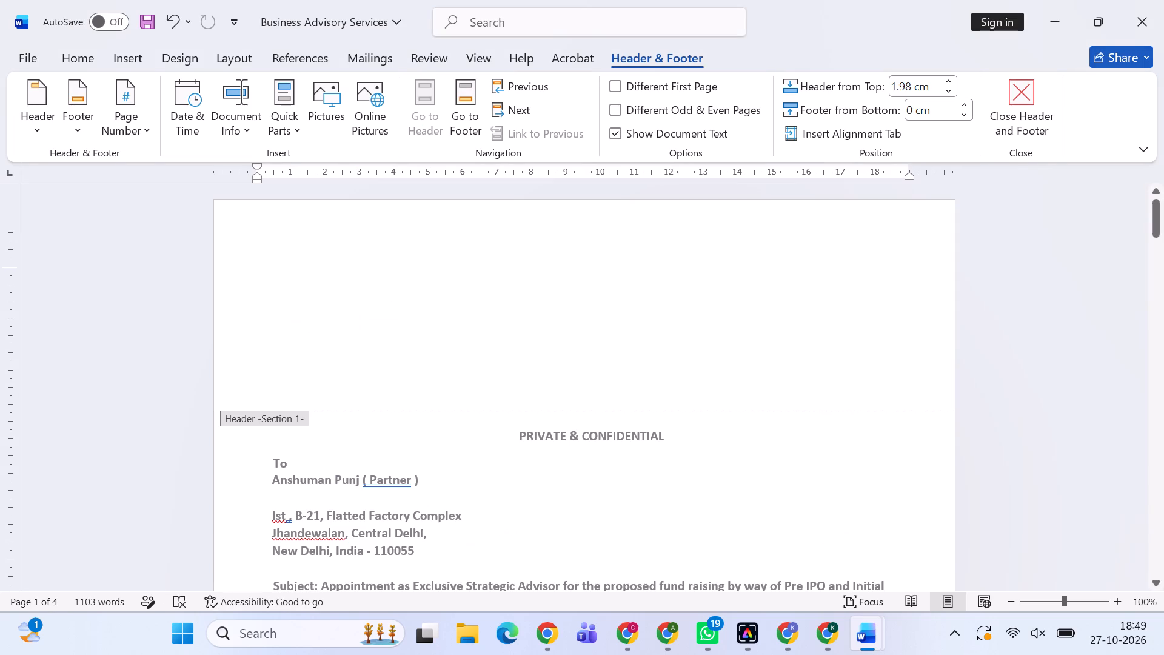
{"action": "double_click", "coordinate": [404, 299]}
{"action": "left_click", "coordinate": [417, 311]}
{"action": "left_click", "coordinate": [391, 286]}
{"action": "left_click", "coordinate": [38, 135]}
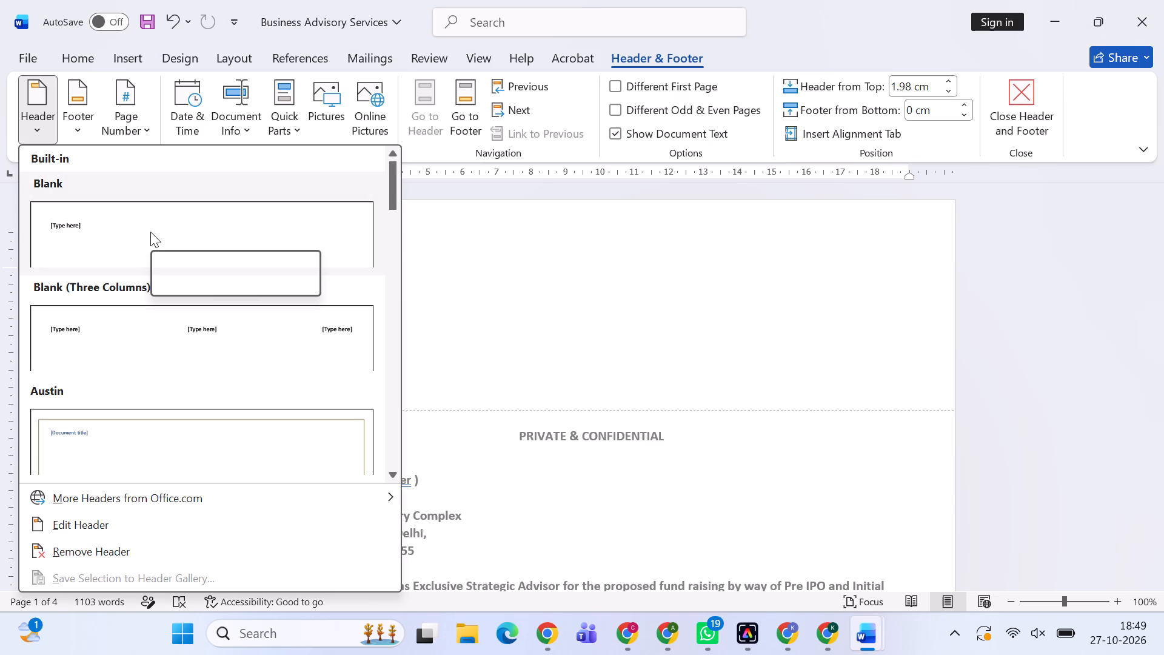
{"action": "left_click", "coordinate": [103, 525]}
{"action": "left_click", "coordinate": [462, 290]}
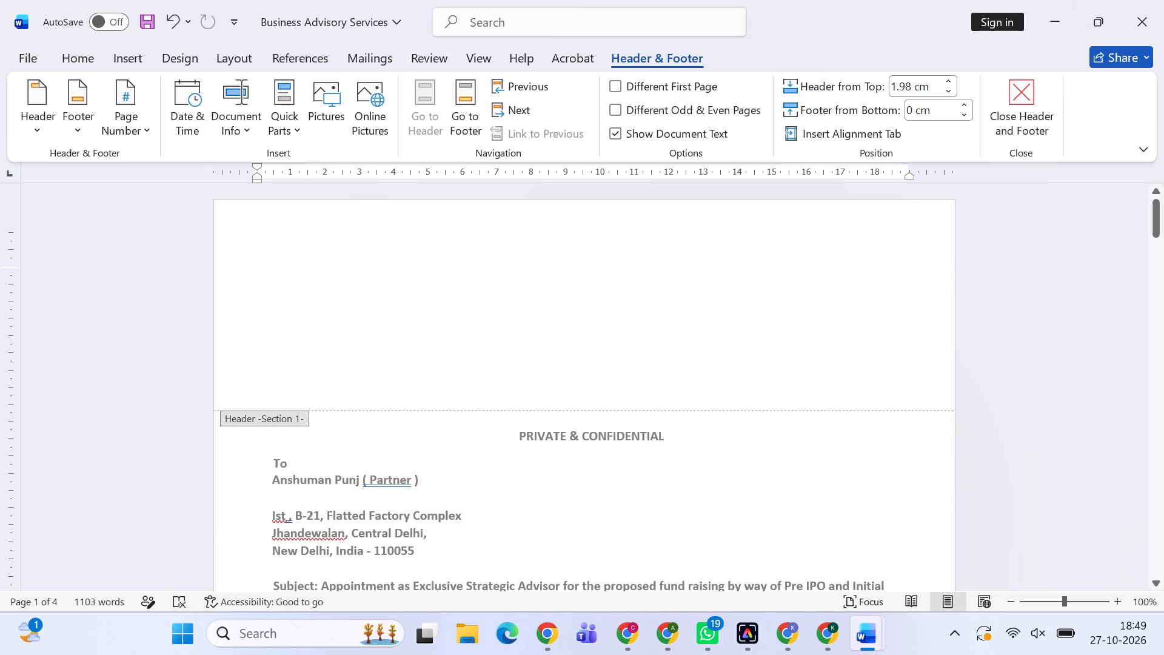
{"action": "double_click", "coordinate": [462, 290]}
{"action": "left_click", "coordinate": [462, 290]}
{"action": "key", "text": "ctrl+v"}
Format the company name in the letter's header as bold, centred and 18 pt.
{"action": "key", "text": "alt+Tab"}
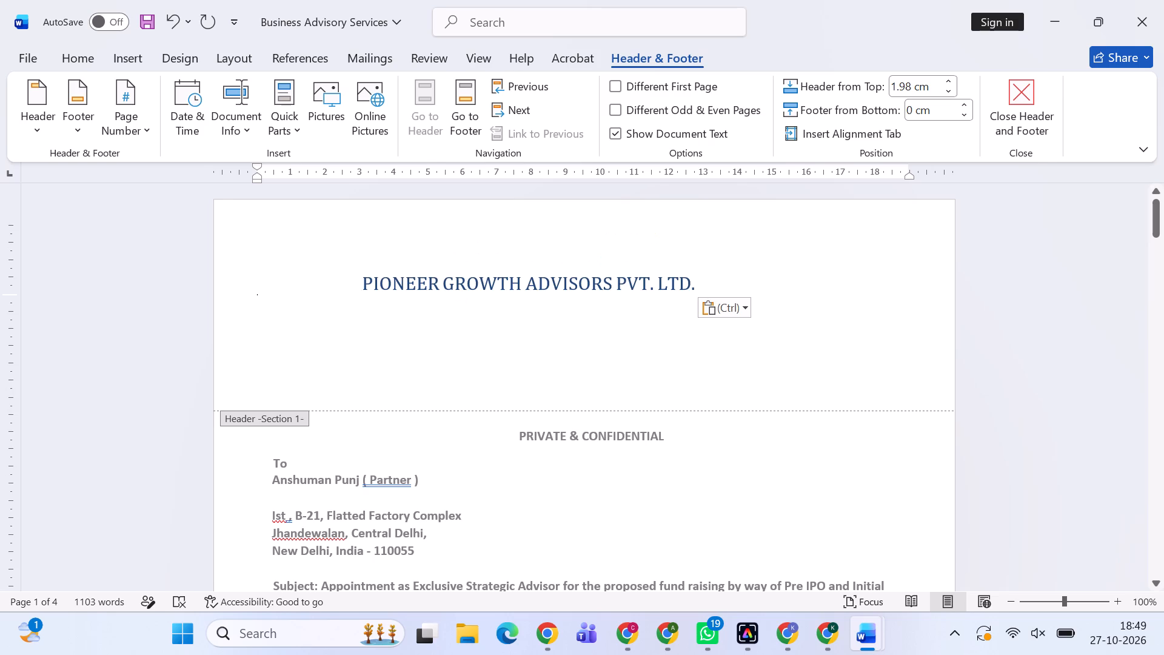
{"action": "key", "text": "alt+Tab"}
{"action": "left_click_drag", "start_coordinate": [709, 288], "coordinate": [371, 291]}
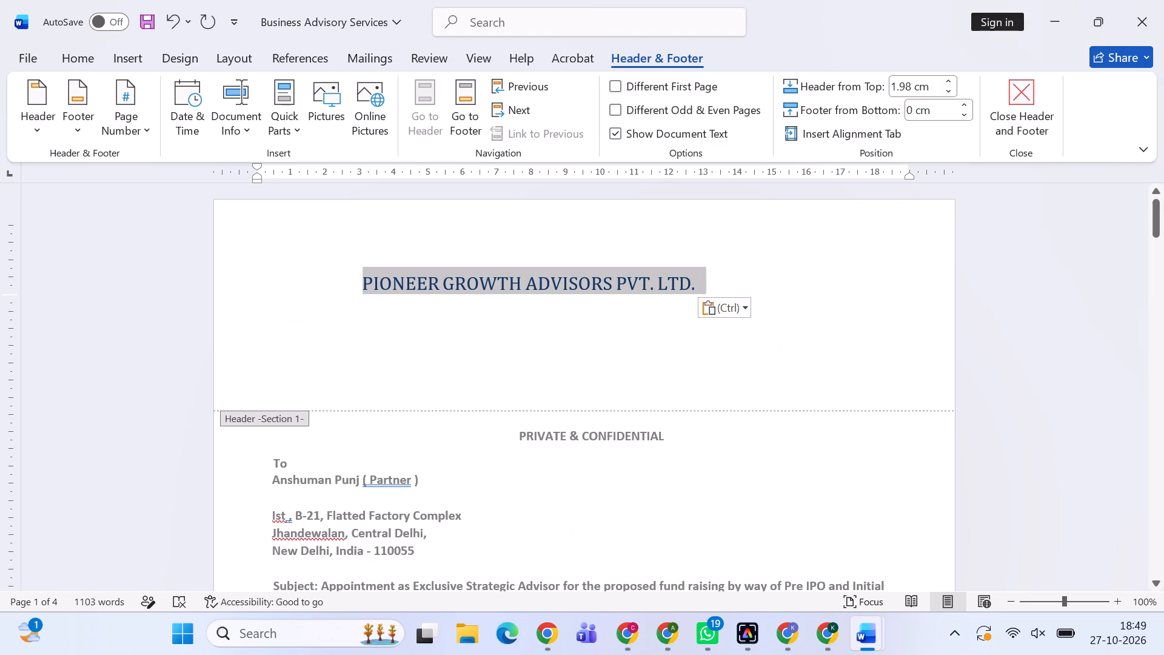
{"action": "left_click_drag", "start_coordinate": [371, 291], "coordinate": [339, 287]}
{"action": "key", "text": "ctrl+b"}
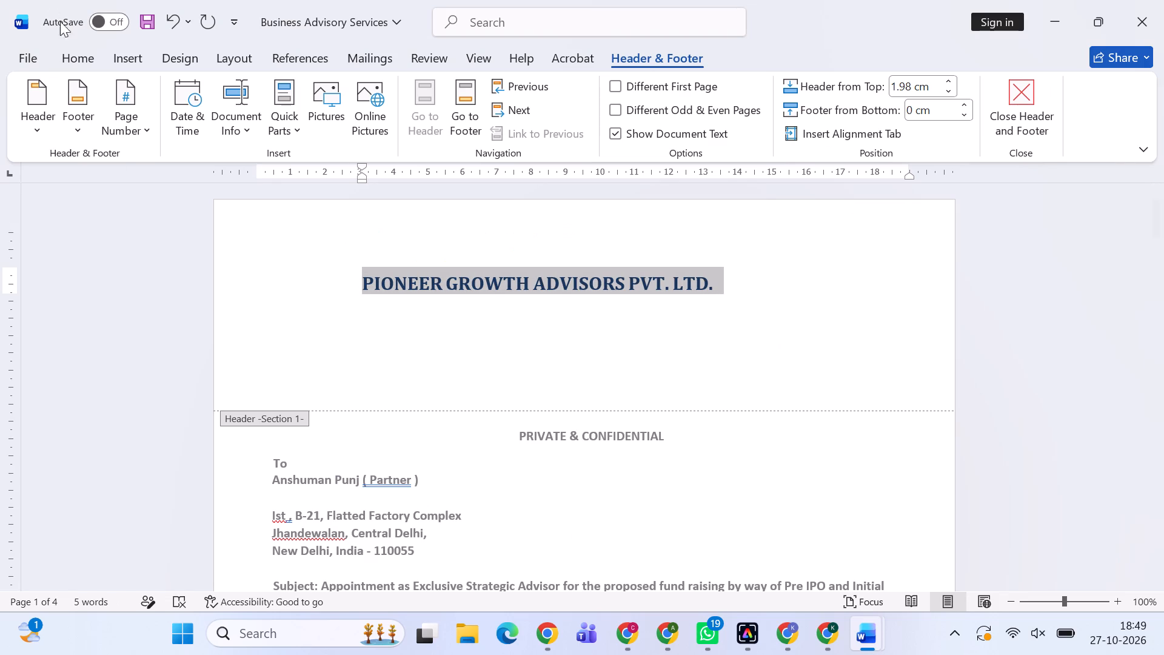
{"action": "left_click", "coordinate": [90, 56]}
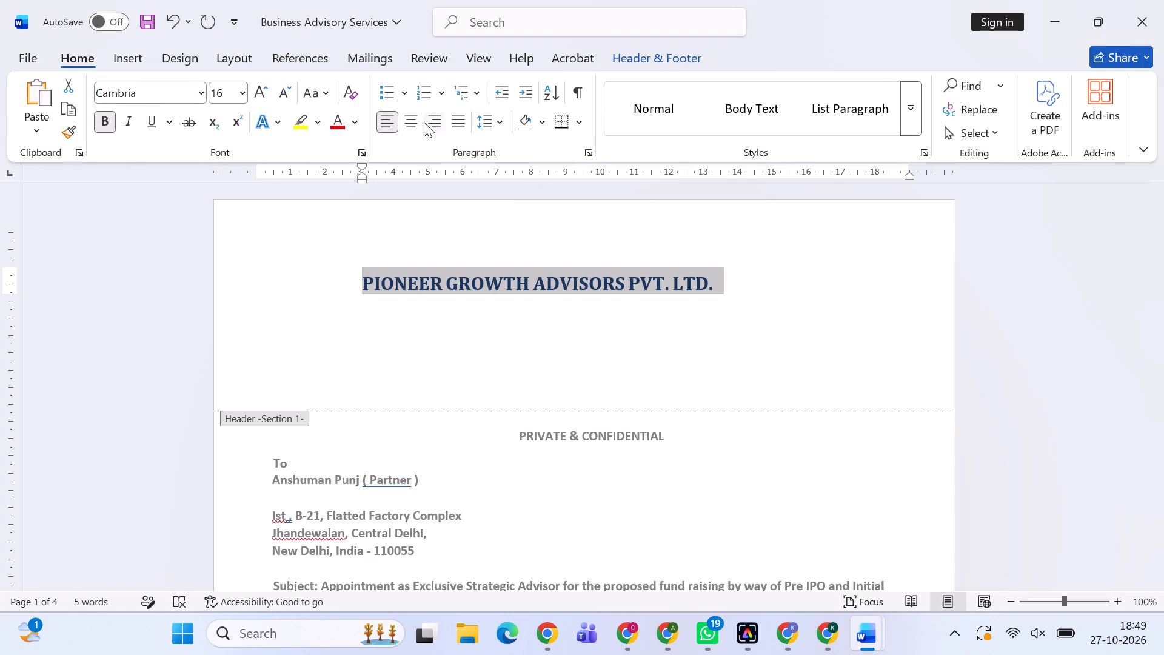
{"action": "left_click", "coordinate": [417, 125]}
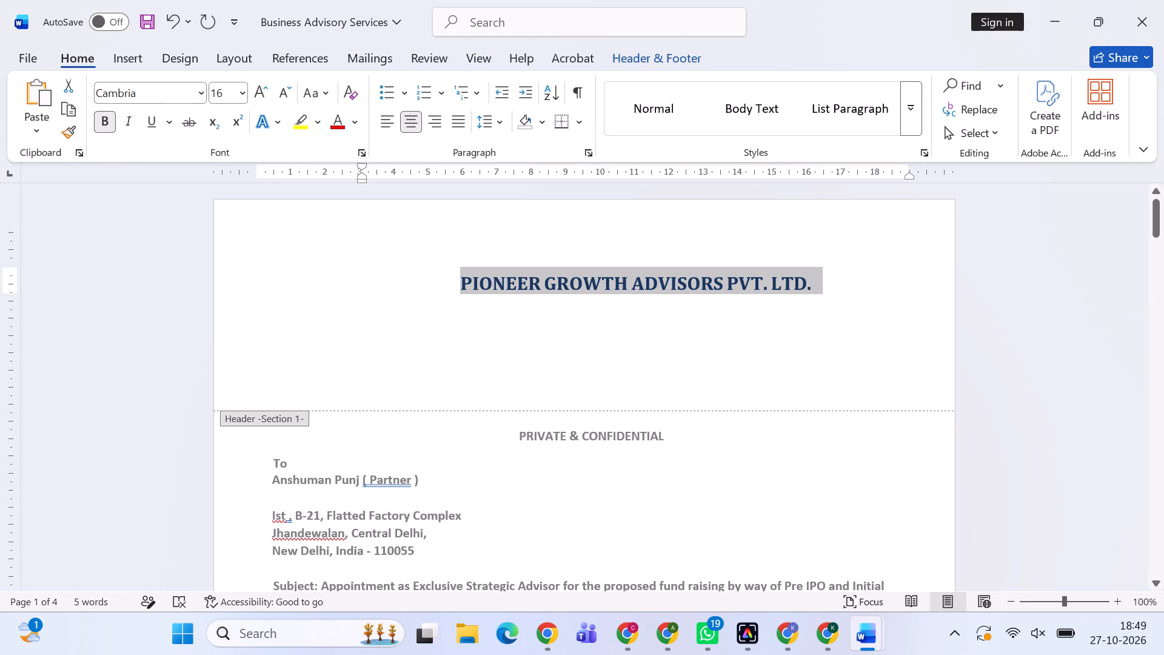
{"action": "key", "text": "alt+Tab"}
{"action": "key", "text": "alt+Tab"}
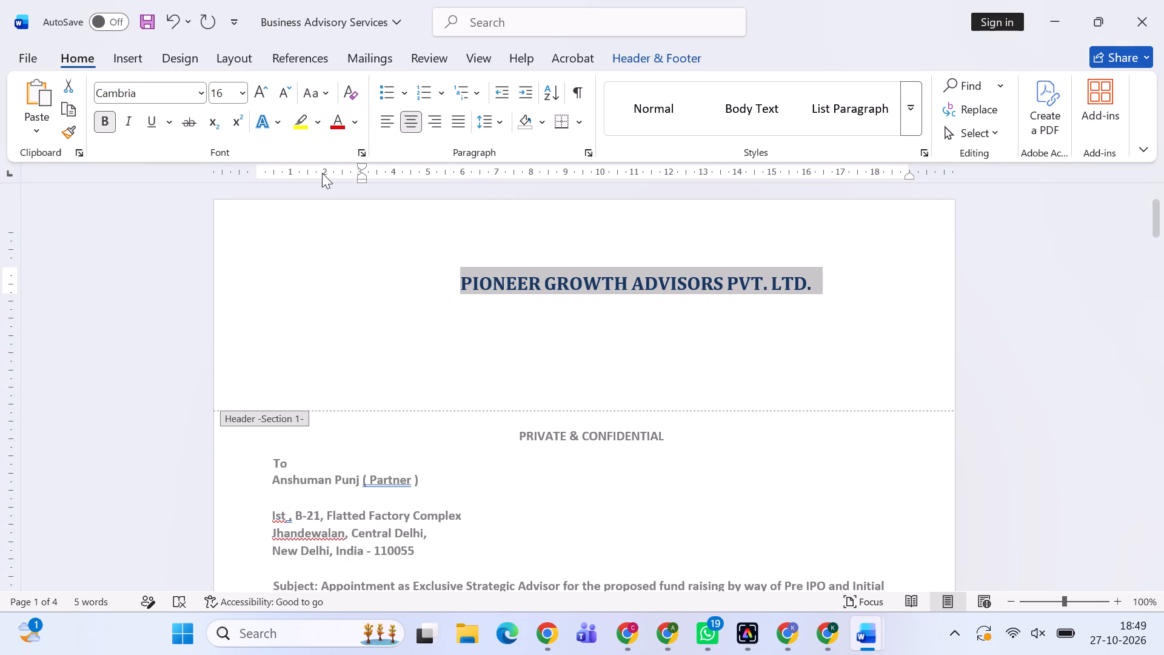
{"action": "left_click", "coordinate": [306, 94]}
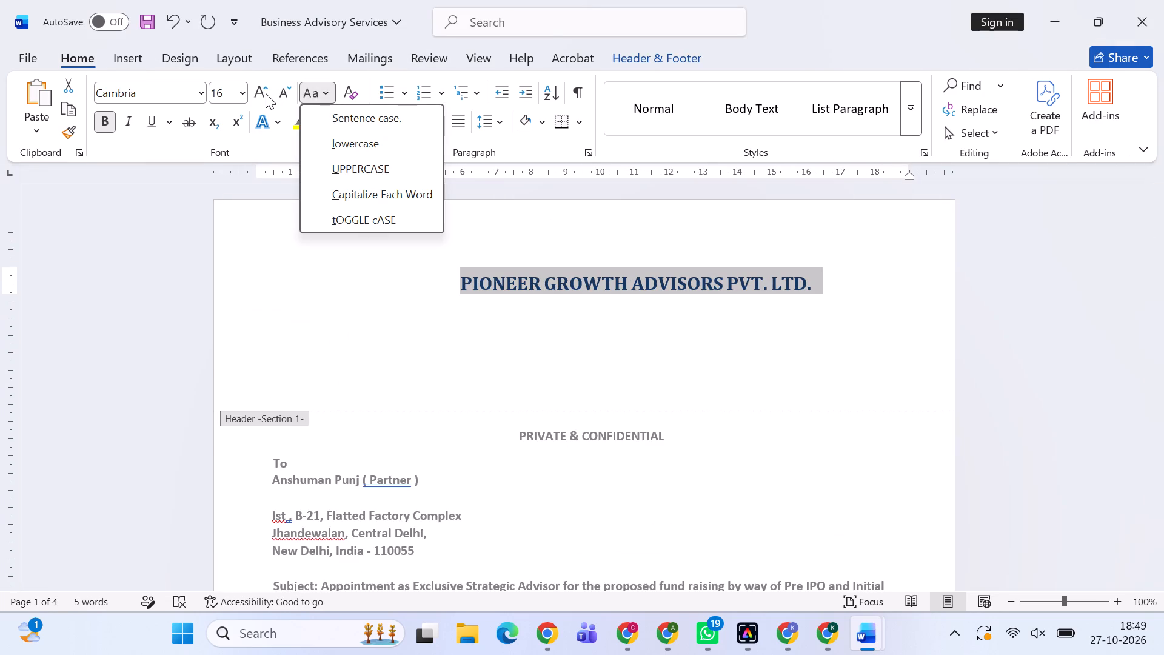
{"action": "left_click", "coordinate": [263, 93]}
{"action": "left_click", "coordinate": [429, 343]}
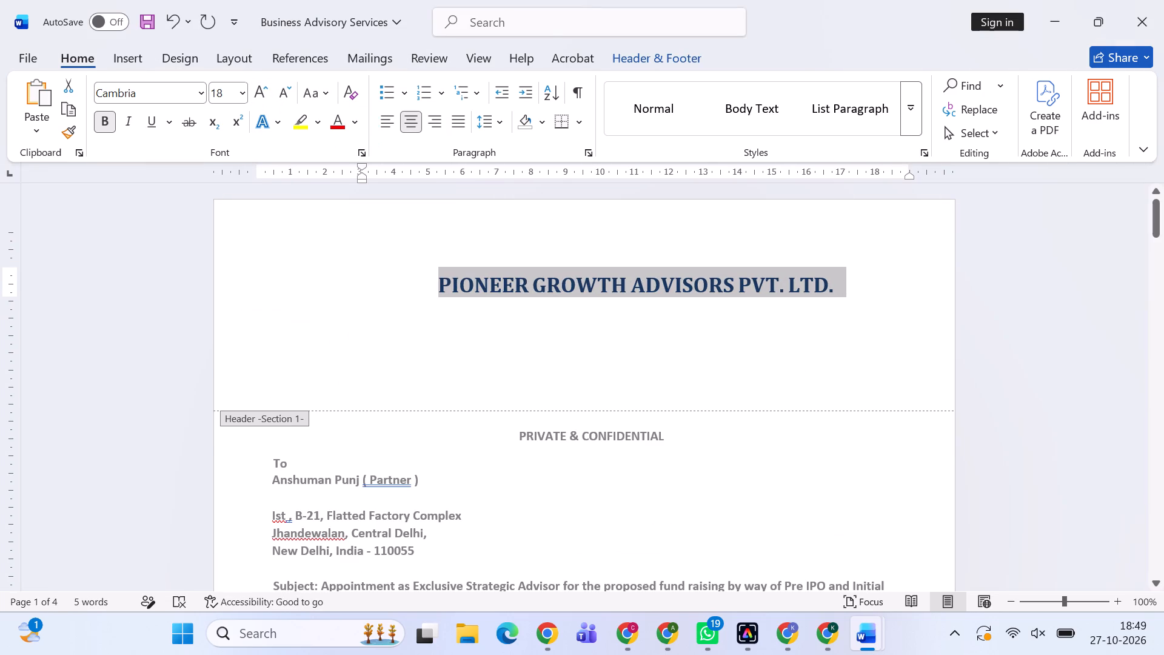
Remove the centre alignment from the company name in the header so it is left-aligned.
{"action": "left_click", "coordinate": [442, 284]}
{"action": "key", "text": "BackSpace"}
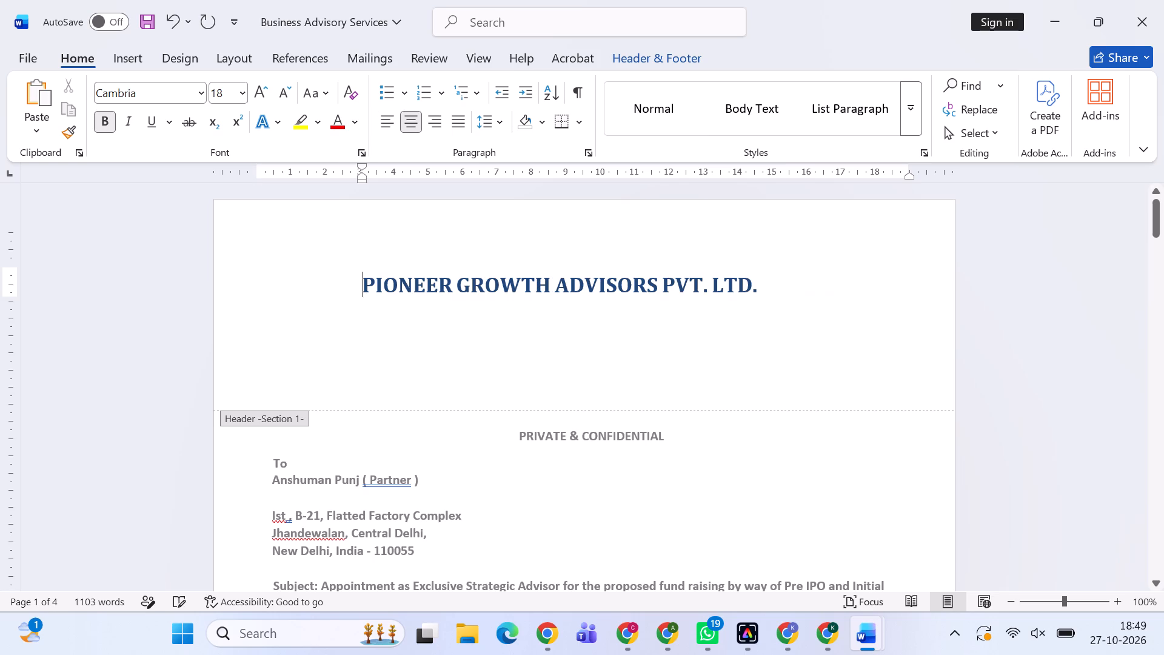
Compare the letter's new header with the NDA- Supervac Industries LLP letterhead and leave header editing in the letter.
{"action": "key", "text": "alt+Tab"}
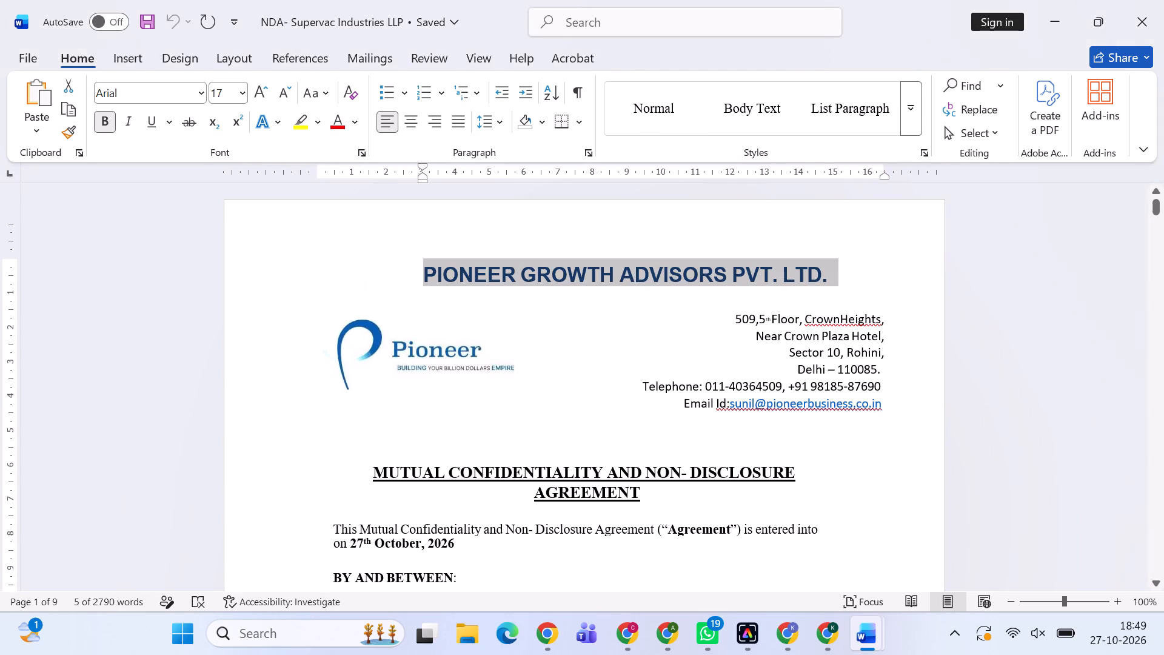
{"action": "key", "text": "alt+Tab"}
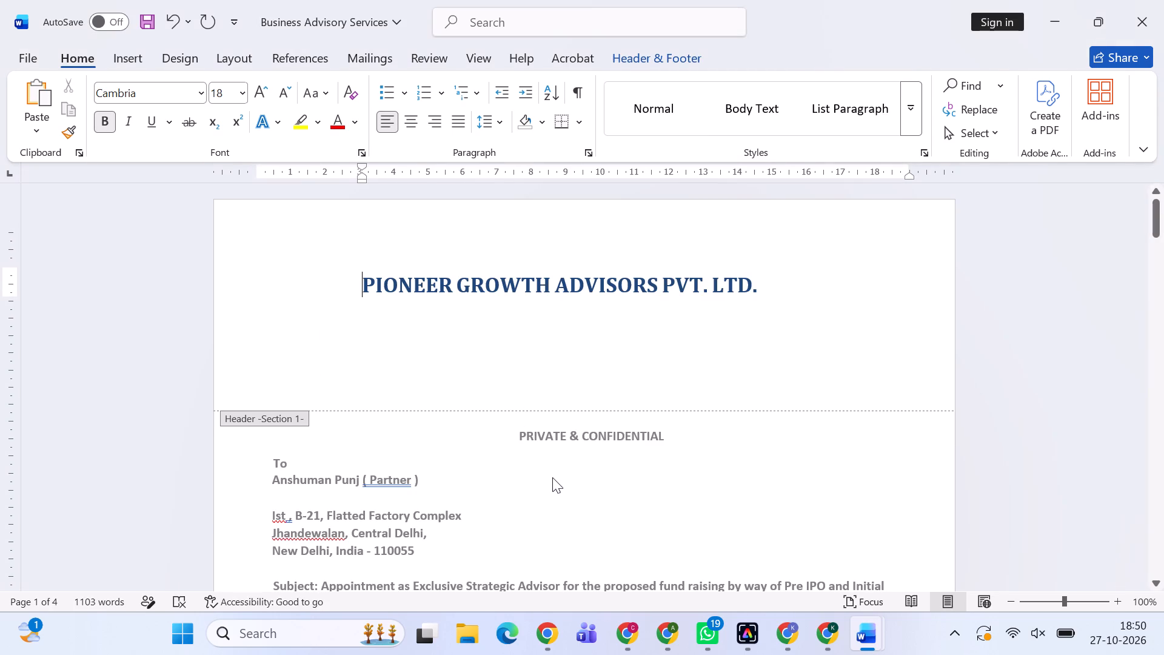
{"action": "key", "text": "alt+Tab"}
{"action": "key", "text": "alt+Tab"}
{"action": "key", "text": "alt+Tab"}
{"action": "key", "text": "alt+Tab"}
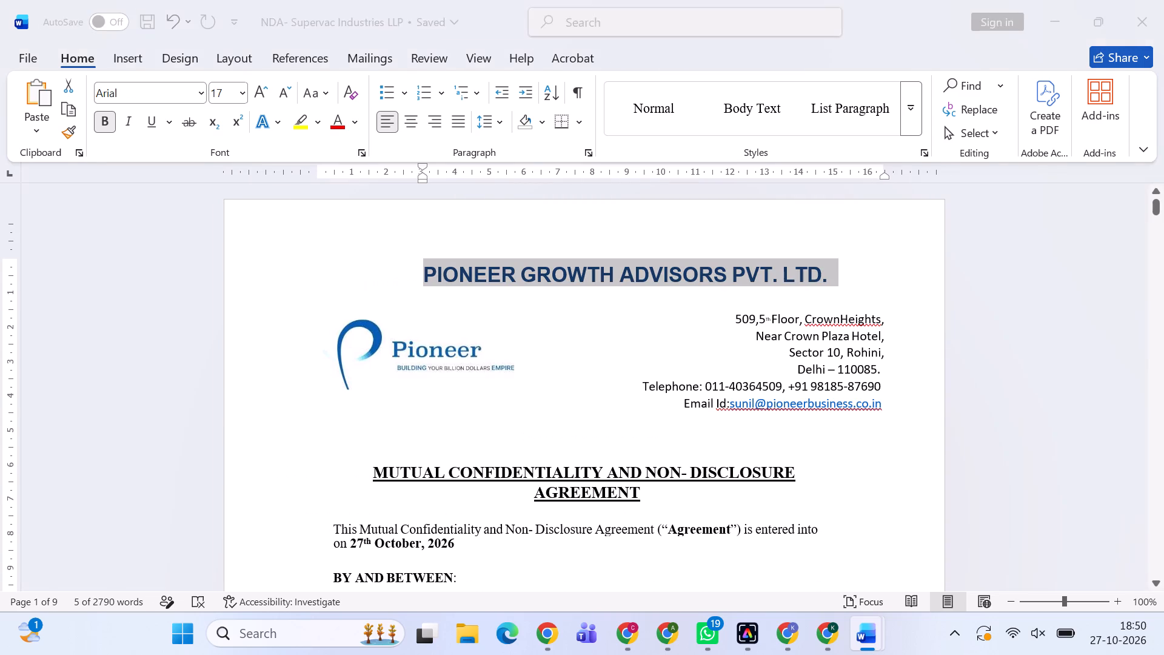
{"action": "left_click", "coordinate": [440, 497]}
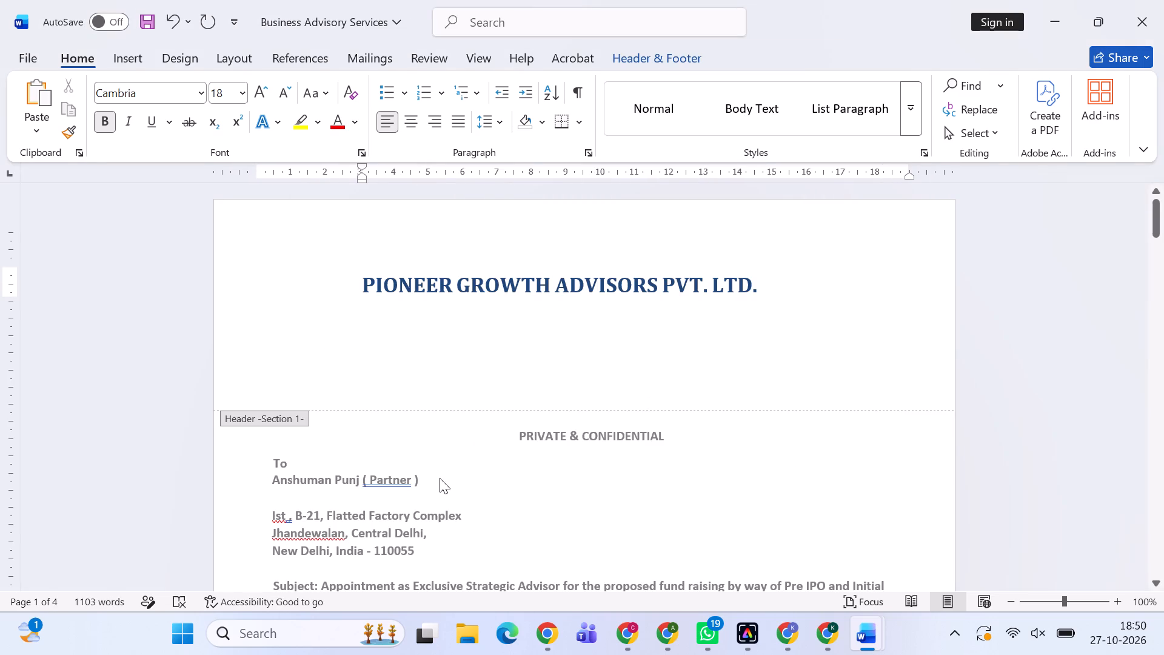
{"action": "double_click", "coordinate": [440, 478]}
{"action": "key", "text": "alt+Tab"}
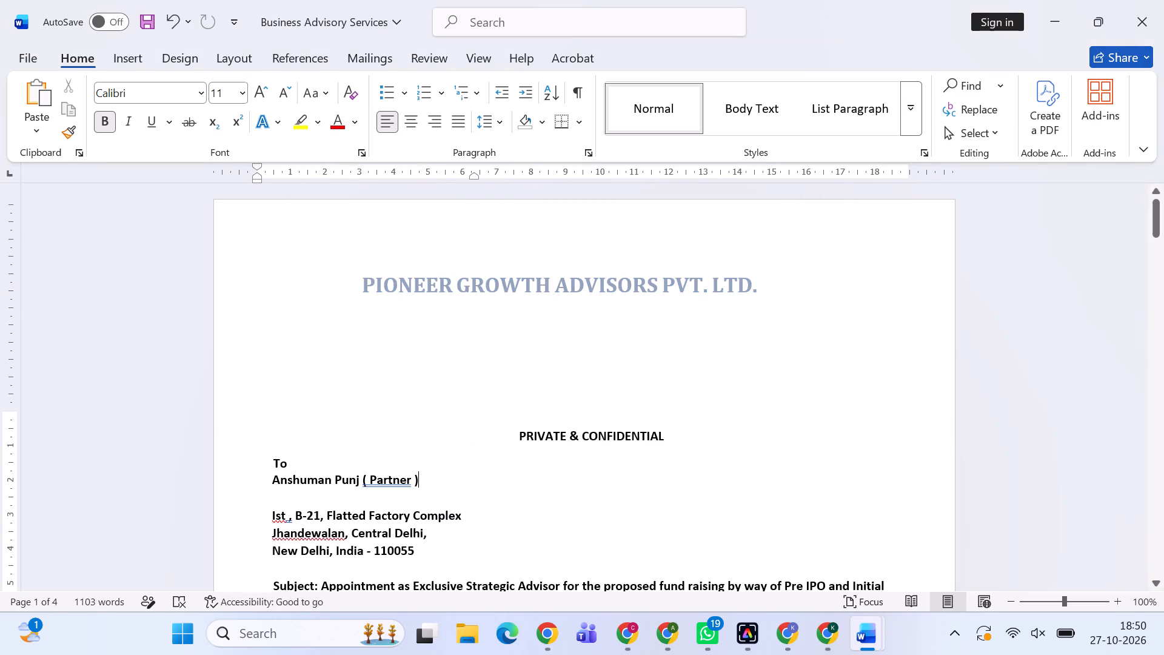
Copy the Pioneer logo and the full address and contact block from the NDA's letterhead, and return to the Business Advisory Services letter.
{"action": "left_click", "coordinate": [727, 366]}
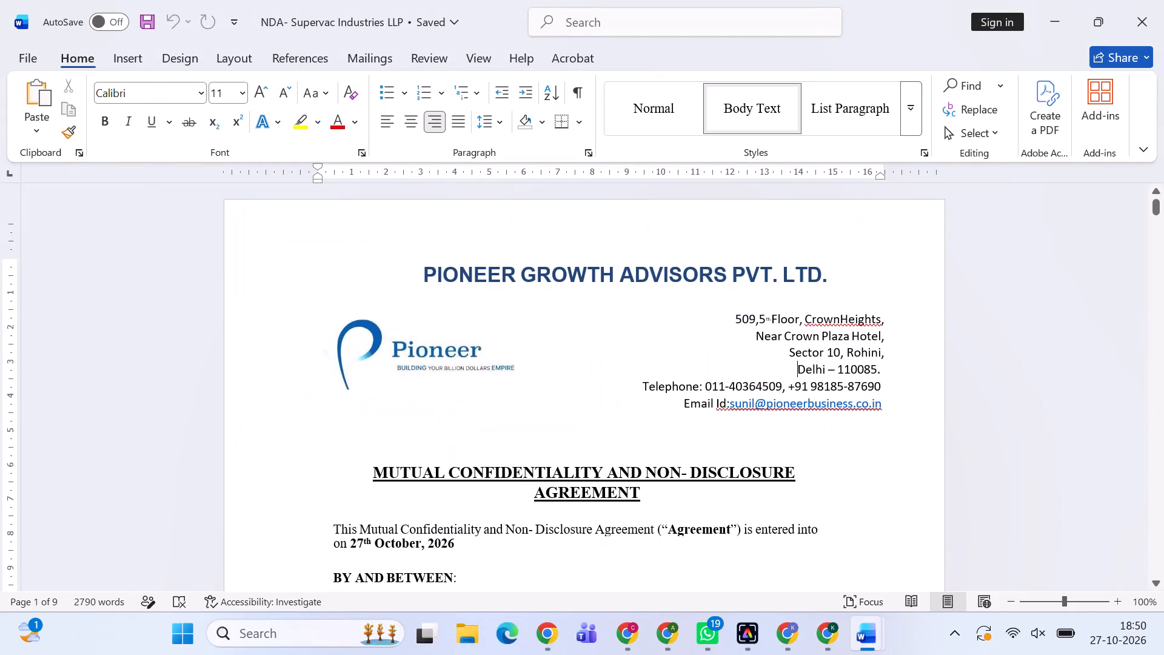
{"action": "left_click_drag", "start_coordinate": [895, 408], "coordinate": [432, 332]}
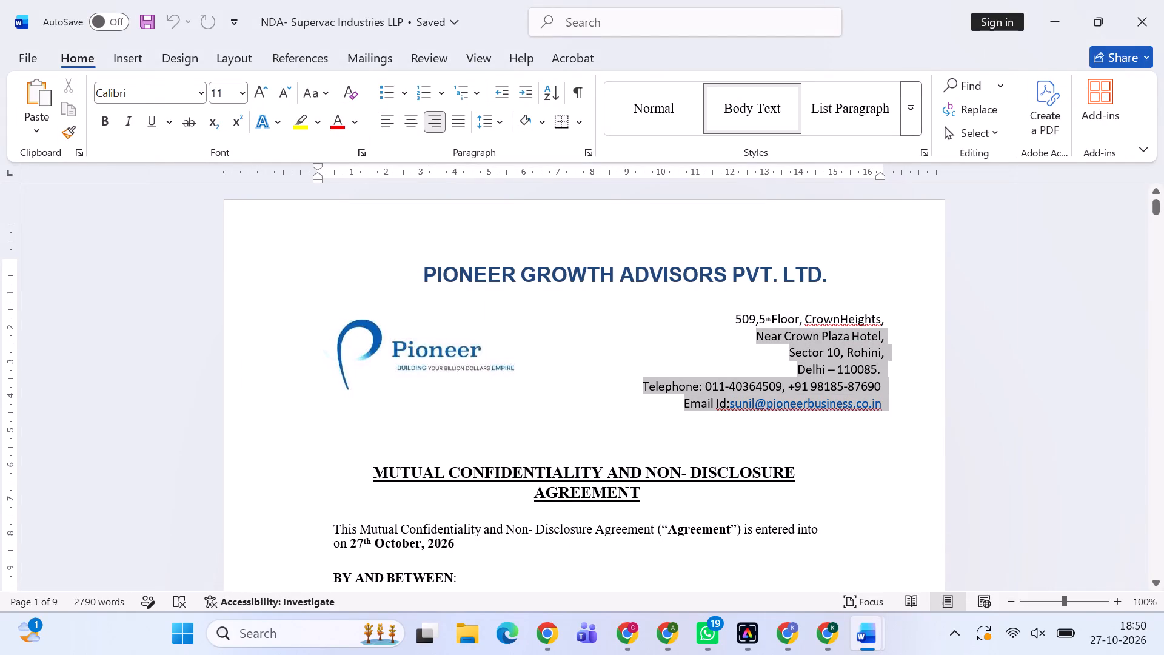
{"action": "left_click_drag", "start_coordinate": [432, 332], "coordinate": [371, 321]}
{"action": "key", "text": "ctrl+c"}
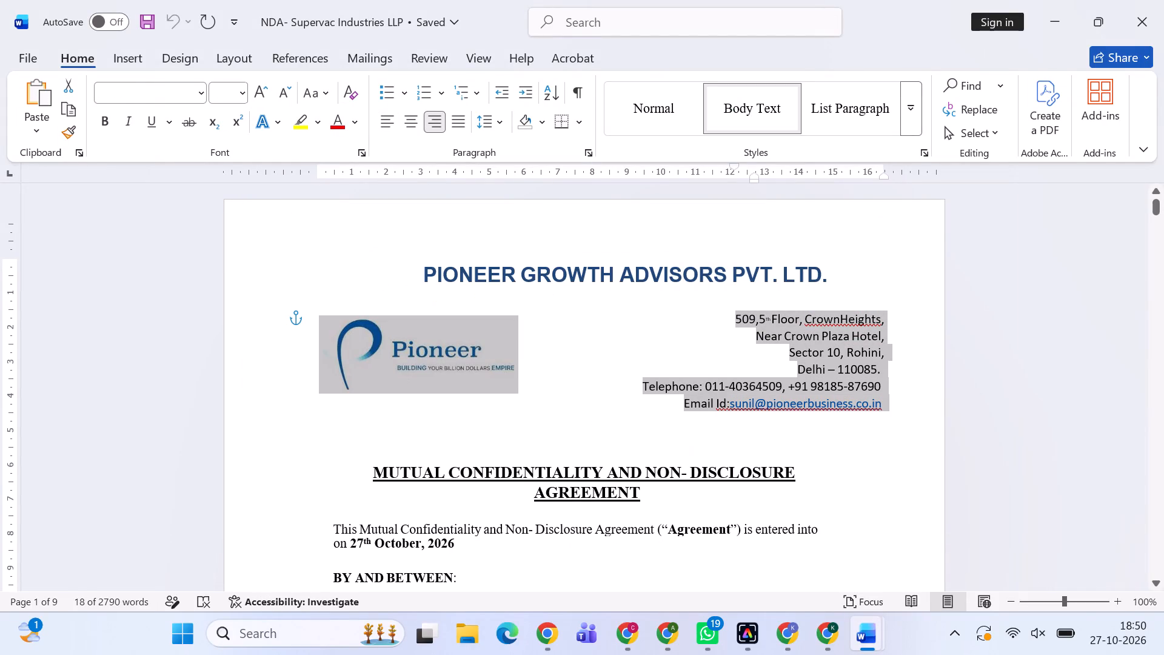
{"action": "key", "text": "alt+Tab"}
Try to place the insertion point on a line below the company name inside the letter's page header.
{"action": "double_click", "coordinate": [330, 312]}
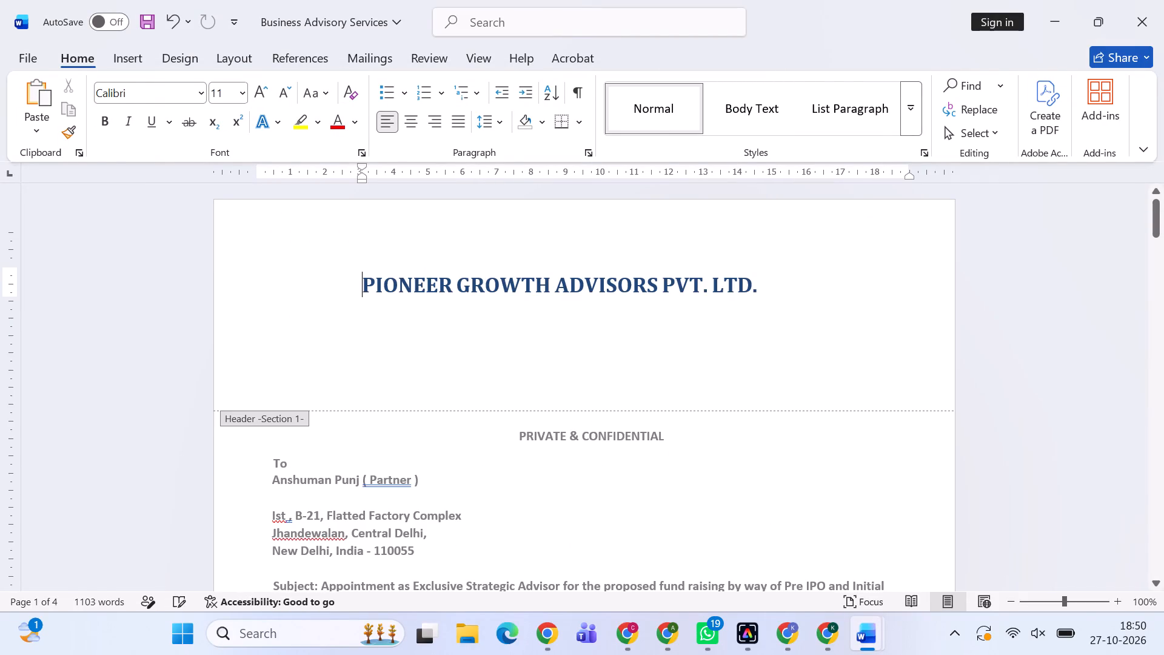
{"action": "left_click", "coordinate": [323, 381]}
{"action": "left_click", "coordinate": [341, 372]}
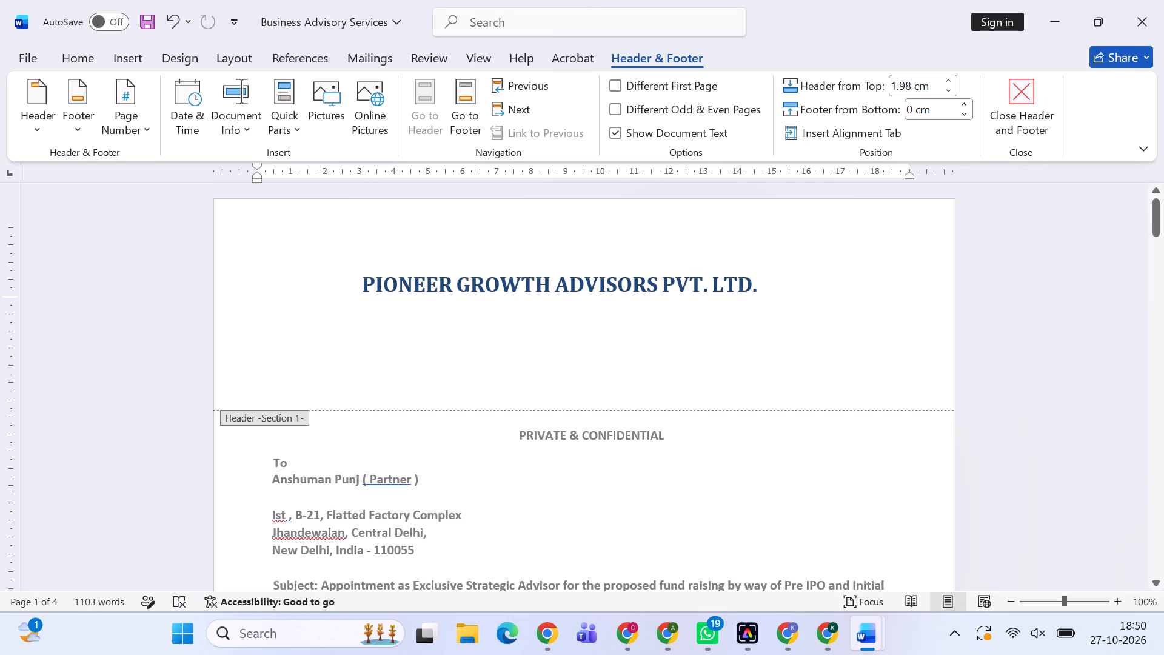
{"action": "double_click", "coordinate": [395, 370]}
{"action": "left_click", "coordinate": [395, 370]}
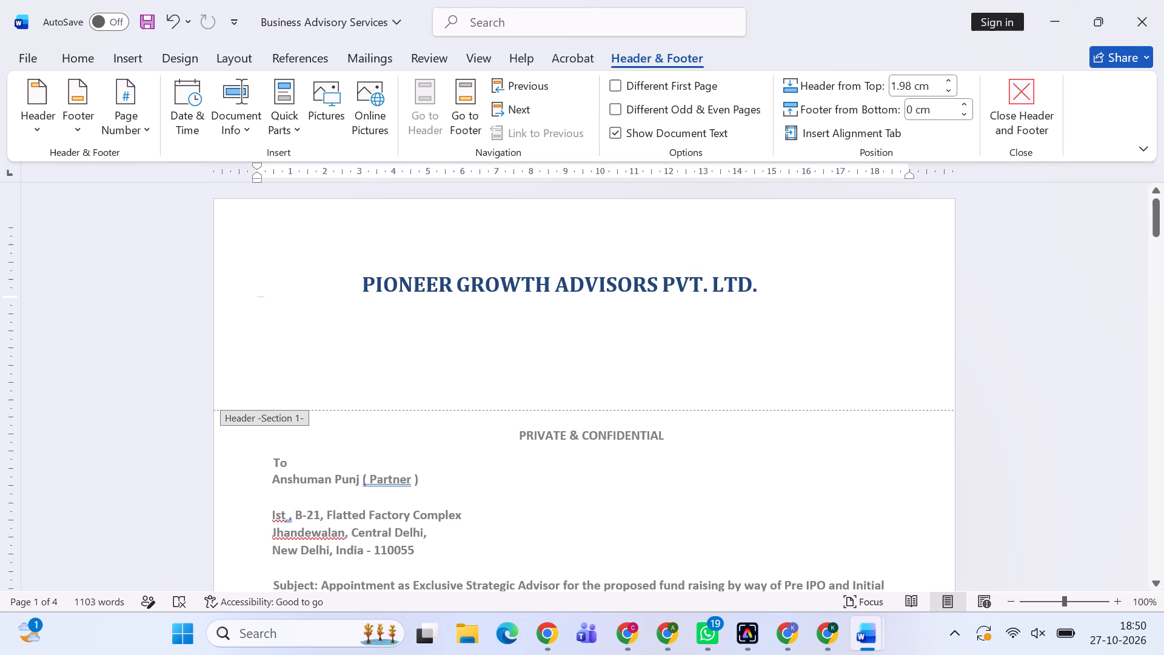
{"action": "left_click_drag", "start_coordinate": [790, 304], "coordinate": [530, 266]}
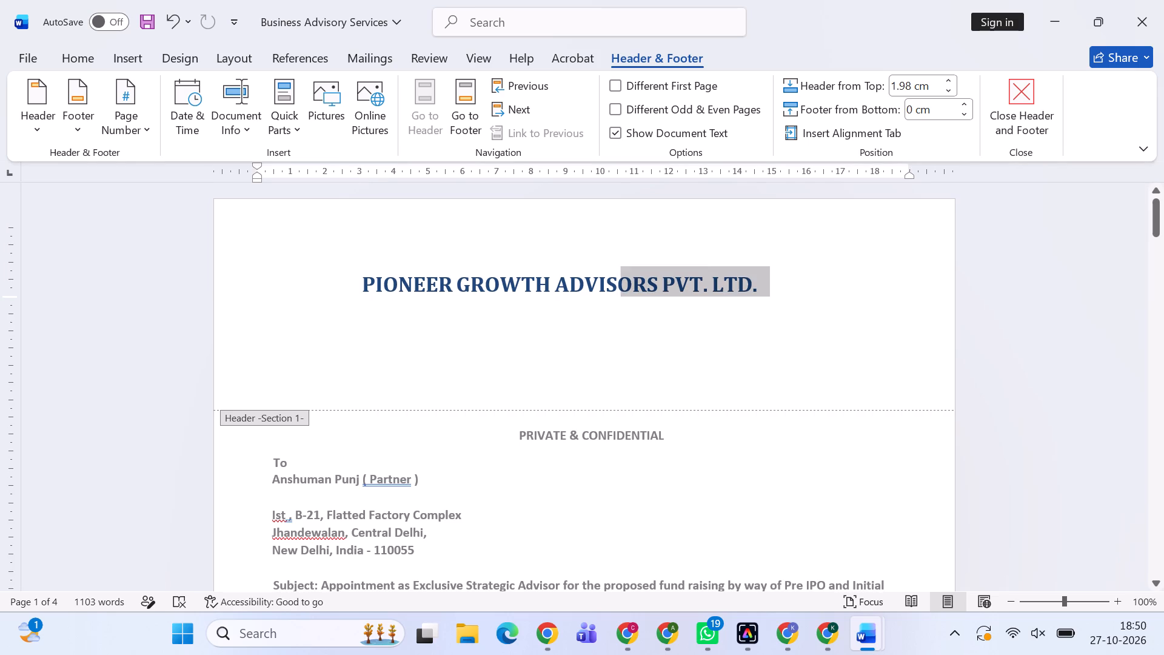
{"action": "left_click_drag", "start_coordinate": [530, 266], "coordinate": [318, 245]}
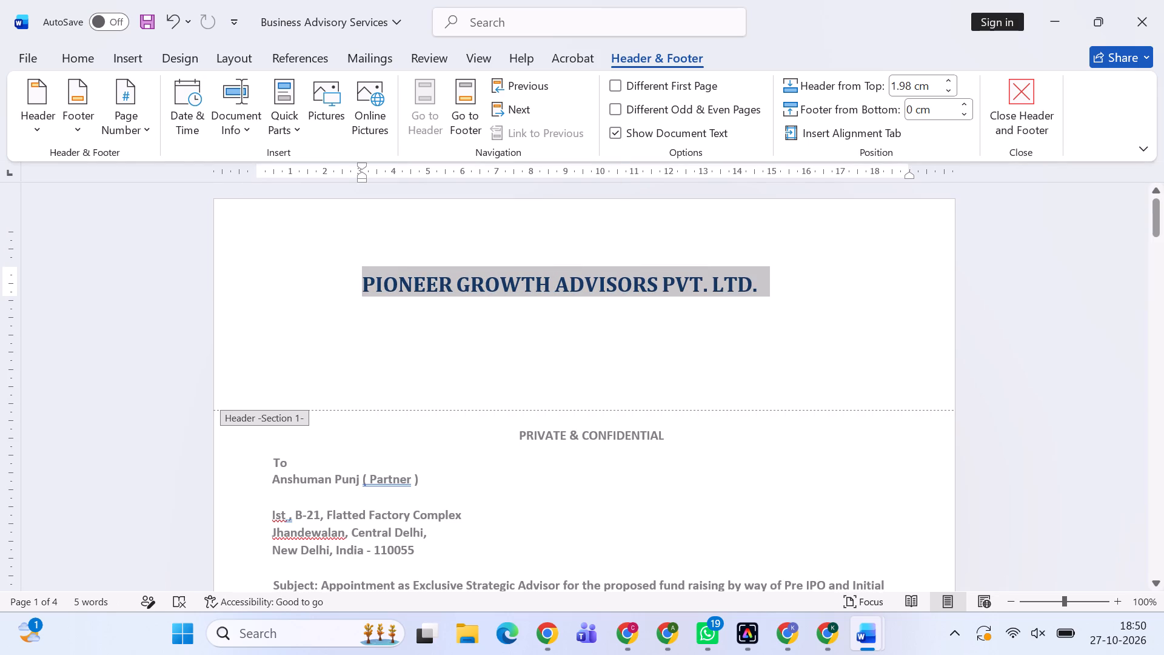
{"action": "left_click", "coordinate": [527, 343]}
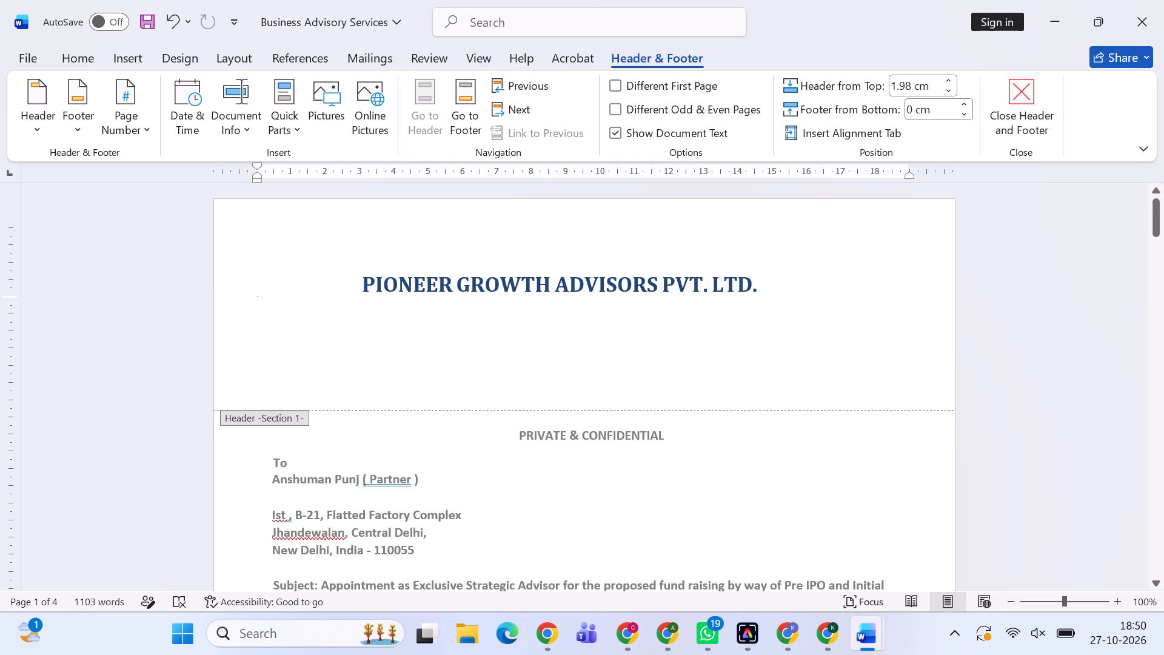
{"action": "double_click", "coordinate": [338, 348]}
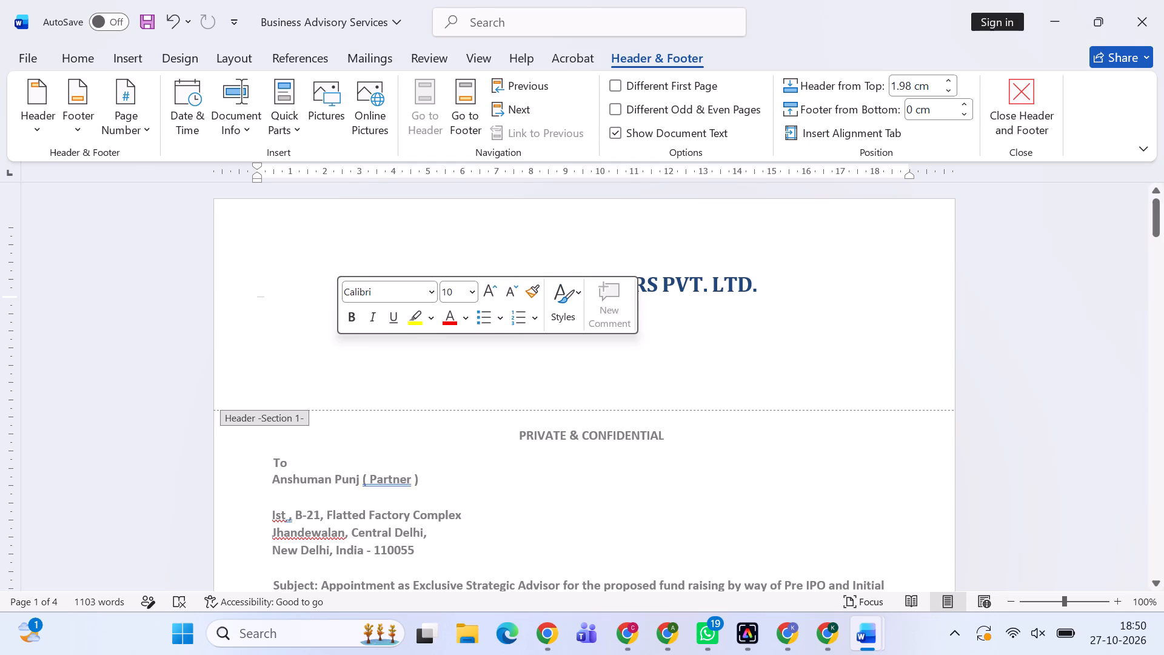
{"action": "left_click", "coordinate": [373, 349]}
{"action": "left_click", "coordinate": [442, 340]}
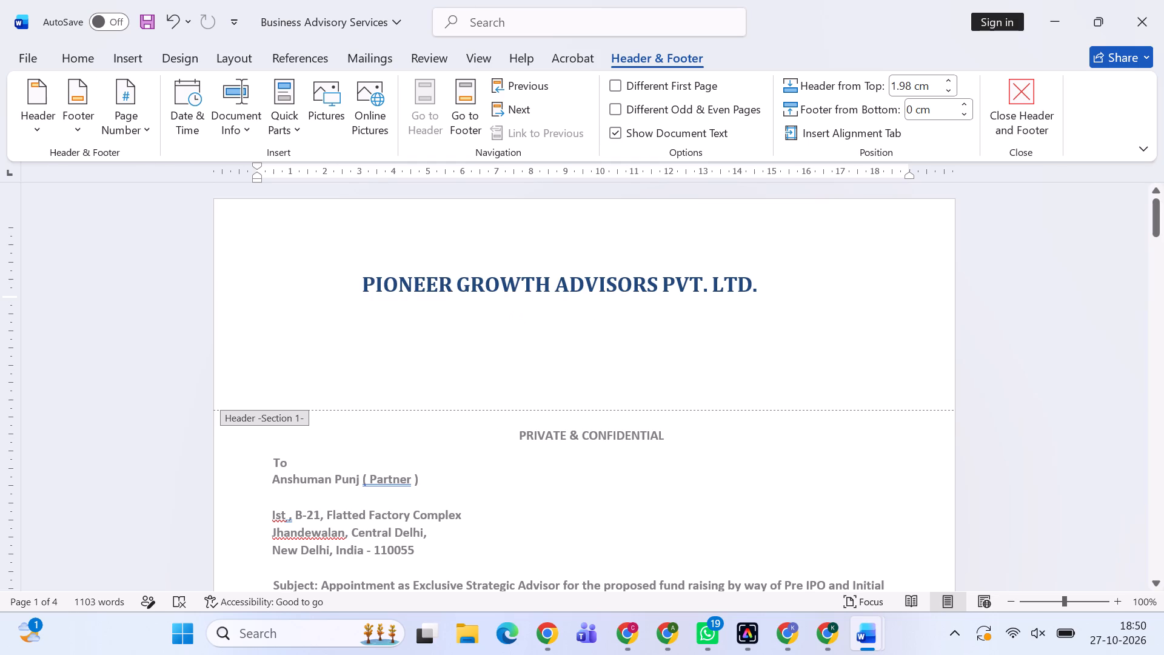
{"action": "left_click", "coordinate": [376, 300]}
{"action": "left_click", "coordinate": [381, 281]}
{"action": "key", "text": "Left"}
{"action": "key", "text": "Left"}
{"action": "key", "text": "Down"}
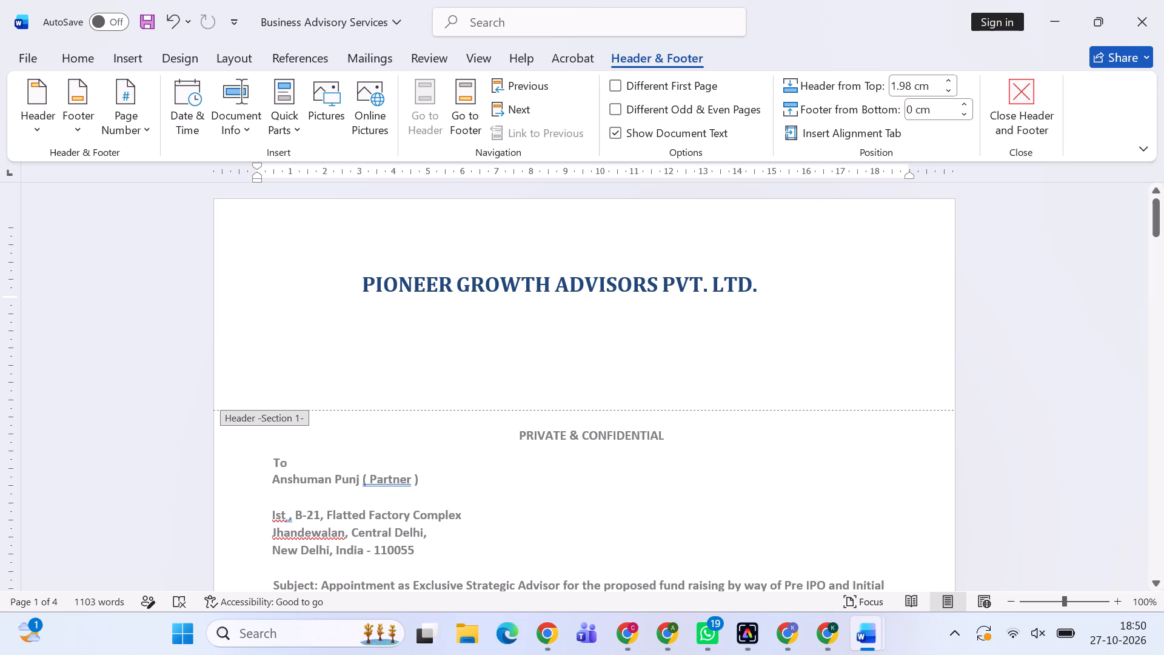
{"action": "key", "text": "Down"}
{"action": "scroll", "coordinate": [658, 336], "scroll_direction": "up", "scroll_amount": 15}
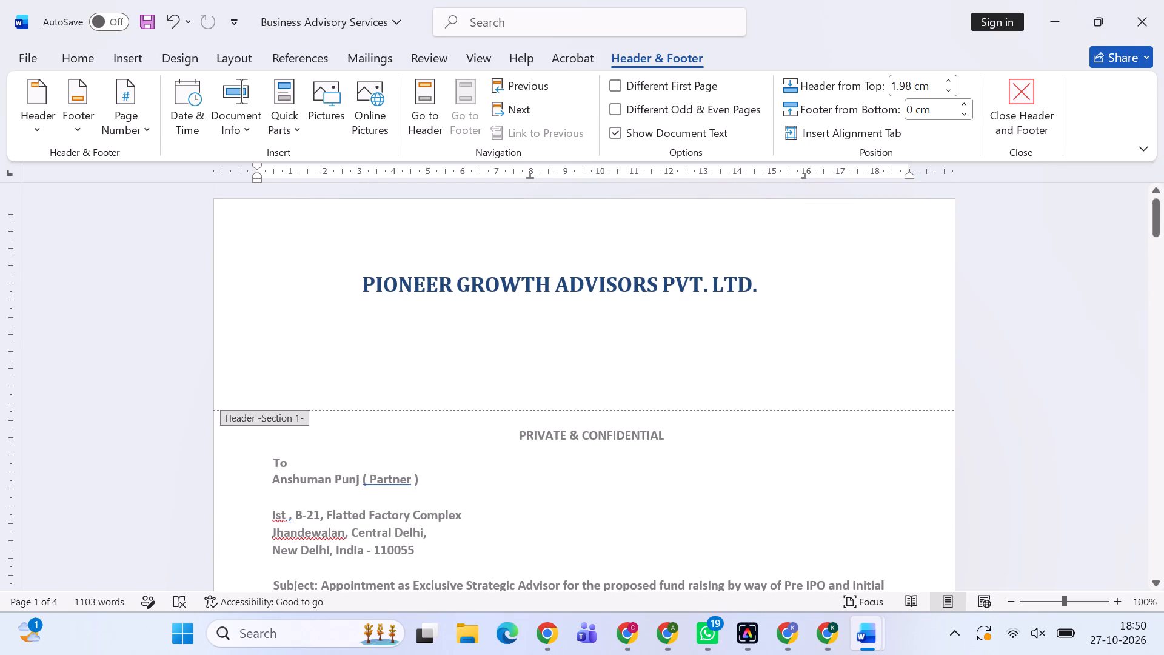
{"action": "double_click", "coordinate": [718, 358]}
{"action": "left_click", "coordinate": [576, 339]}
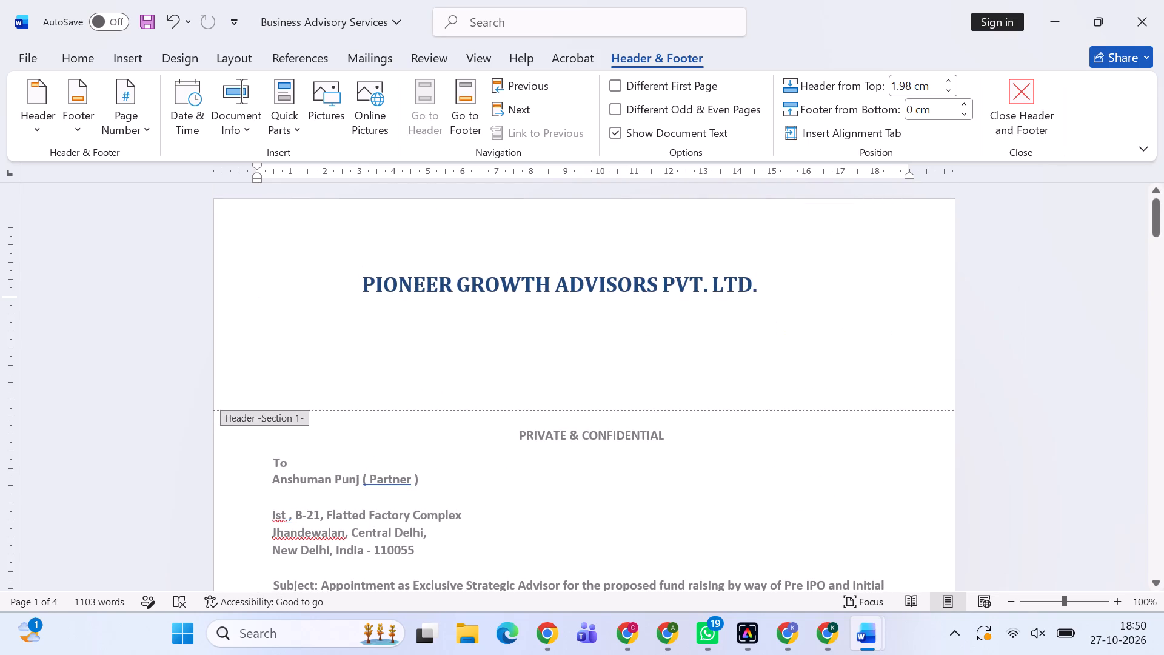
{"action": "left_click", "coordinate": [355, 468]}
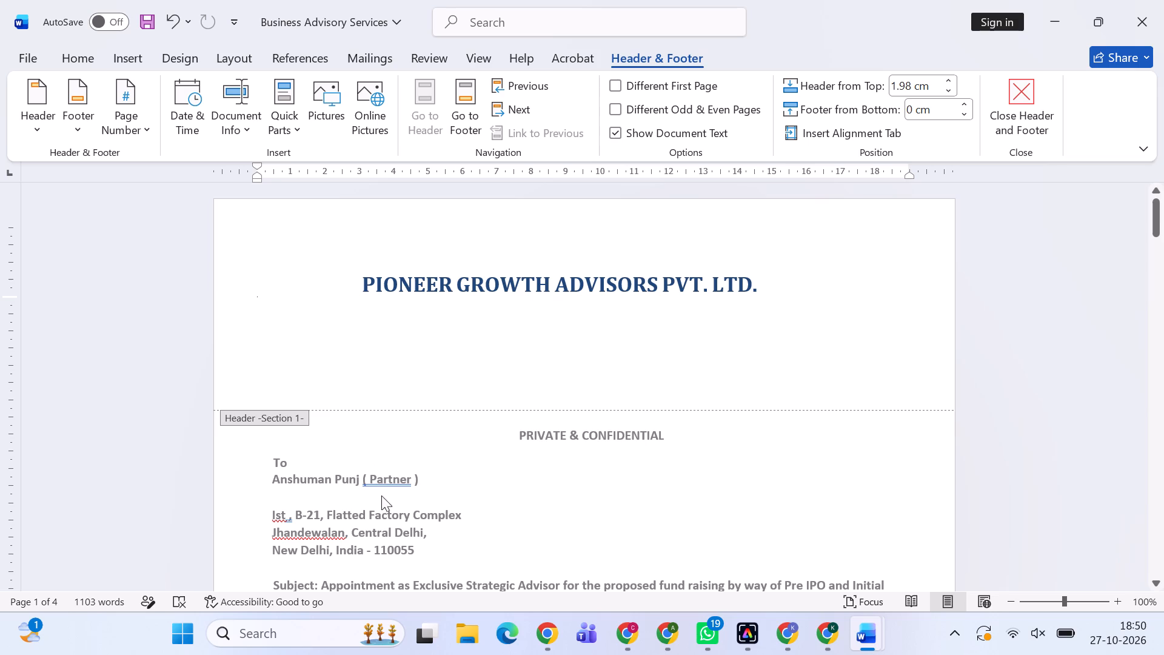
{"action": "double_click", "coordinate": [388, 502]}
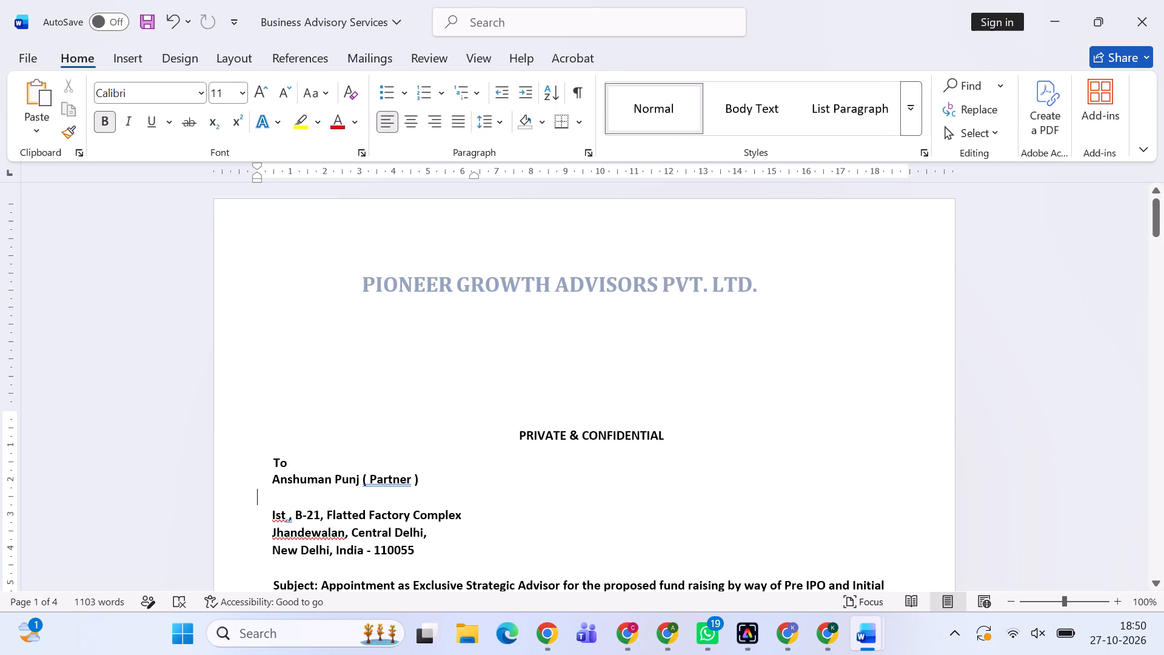
Paste the copied logo and address block at the top of the letter's body, above the PRIVATE & CONFIDENTIAL line.
{"action": "left_click", "coordinate": [276, 385]}
{"action": "key", "text": "ctrl+v"}
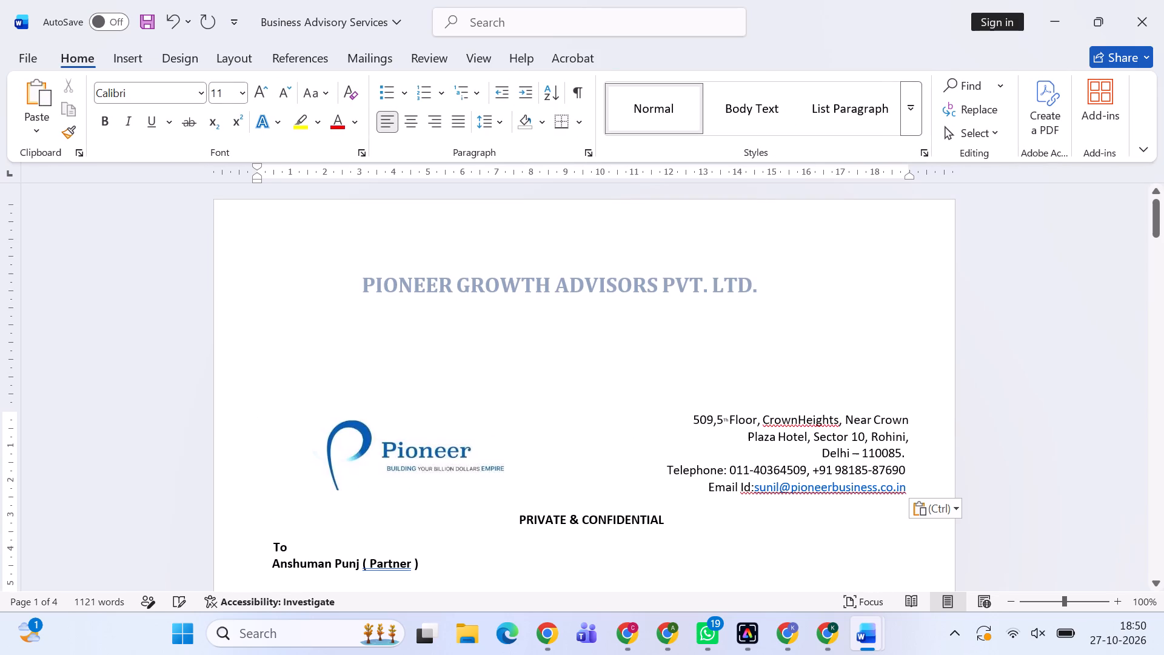
{"action": "left_click", "coordinate": [551, 344]}
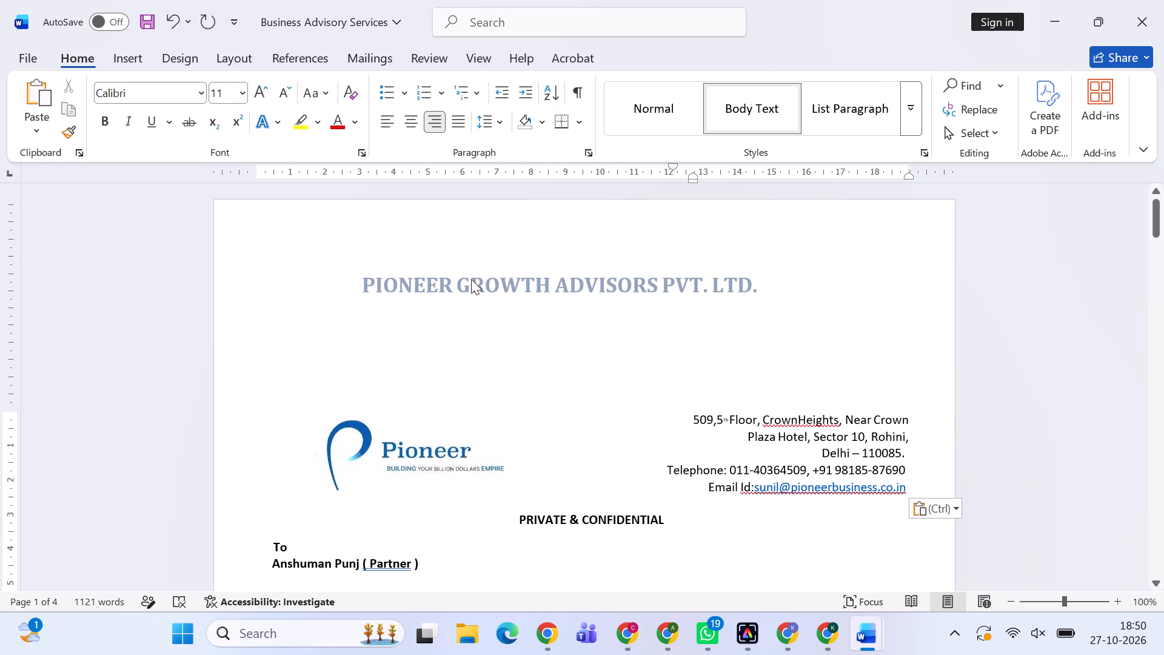
Reduce the letter's top margin so the pasted logo and address block sit close below the header's company name.
{"action": "double_click", "coordinate": [471, 279]}
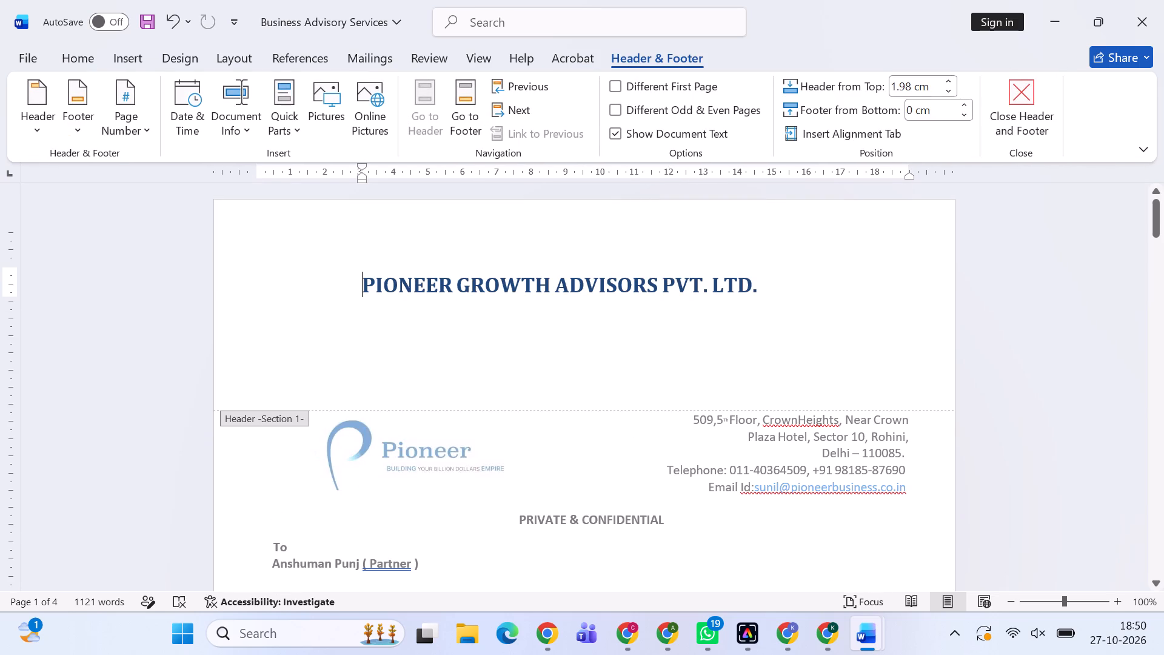
{"action": "left_click_drag", "start_coordinate": [11, 301], "coordinate": [2, 285]}
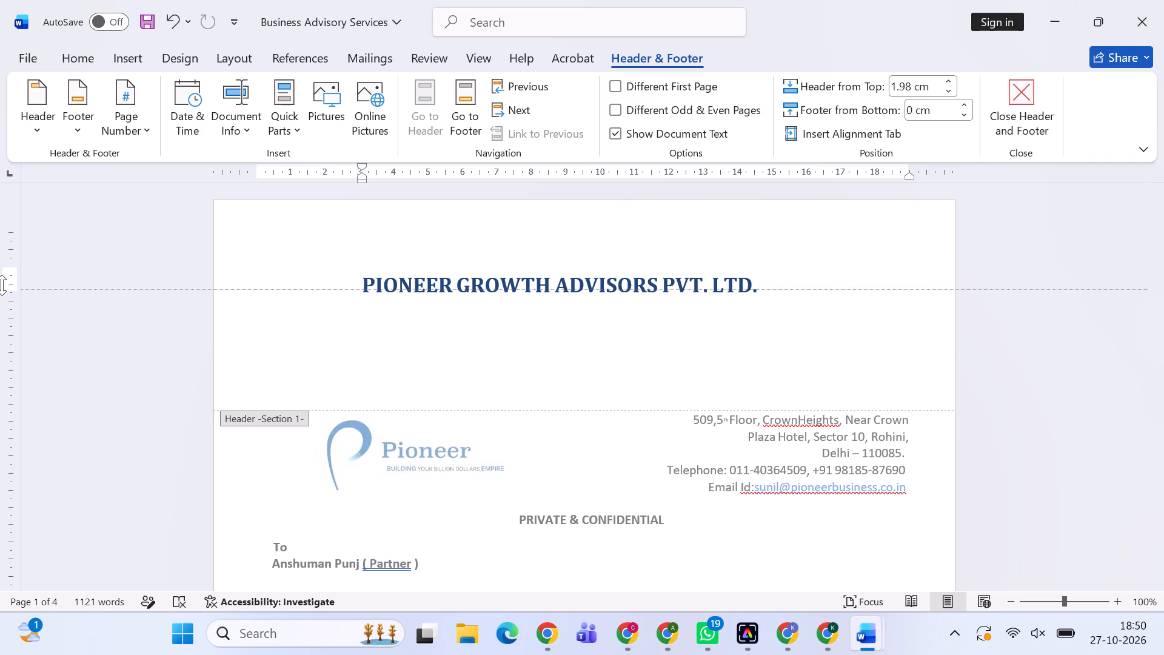
{"action": "left_click_drag", "start_coordinate": [2, 285], "coordinate": [0, 238]}
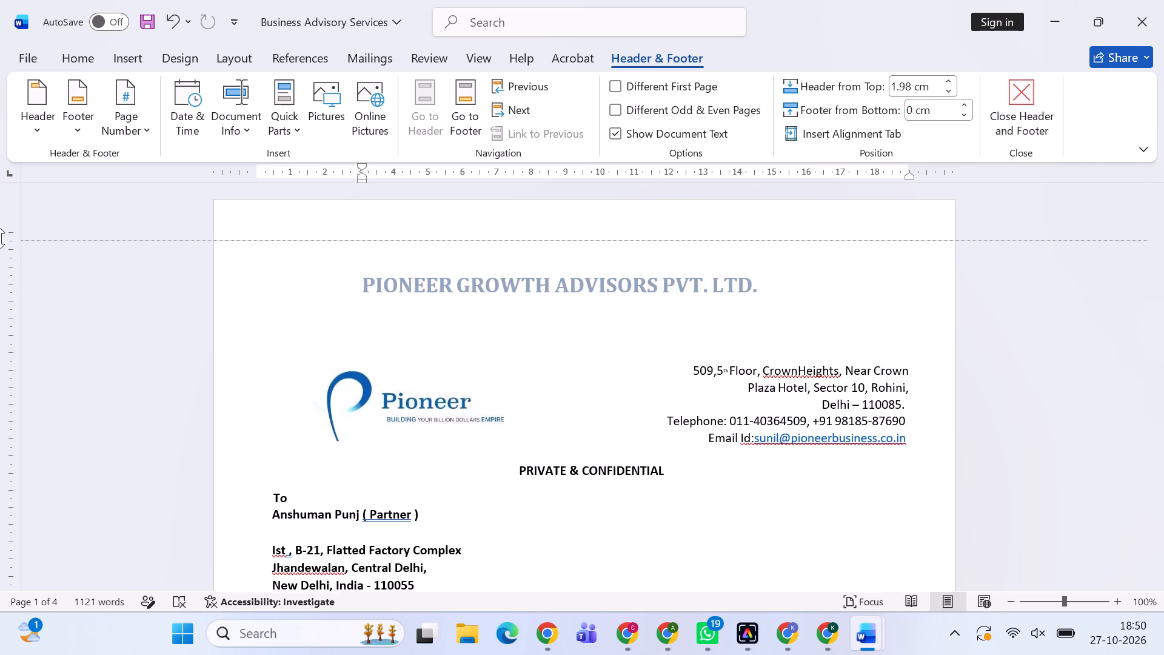
{"action": "left_click_drag", "start_coordinate": [0, 238], "coordinate": [0, 217]}
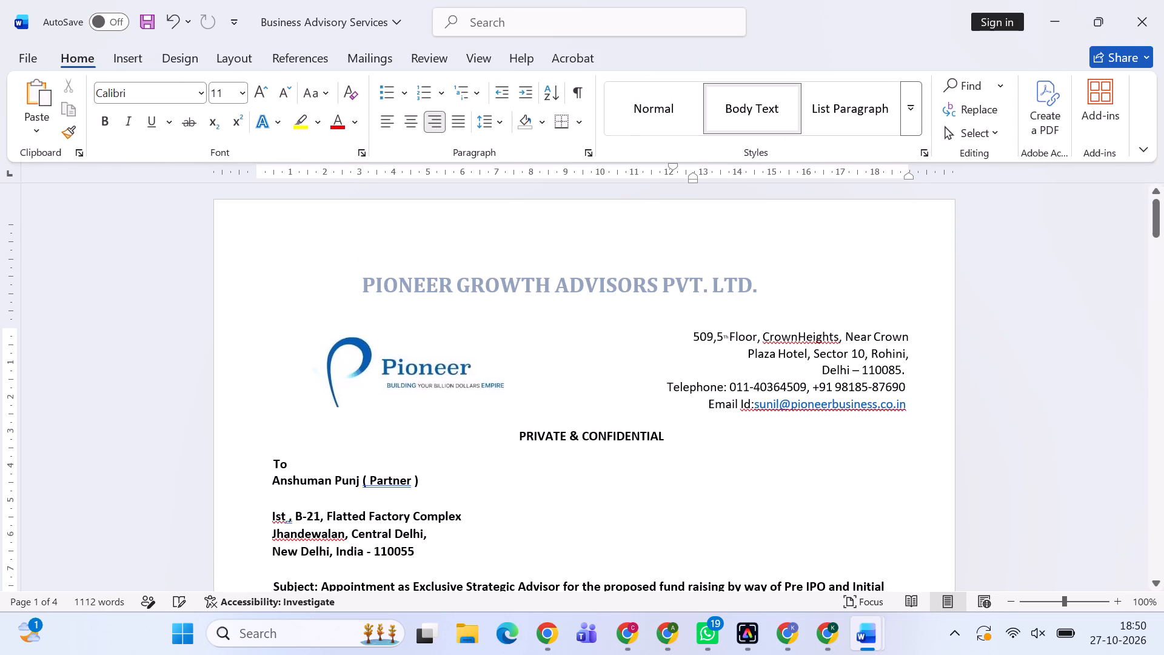
Using the NDA's pages as reference, delete the empty lines above the "Founder of Pioneer Growth Advisors Pvt. Ltd." paragraph on the letter's page 2.
{"action": "key", "text": "alt+Tab"}
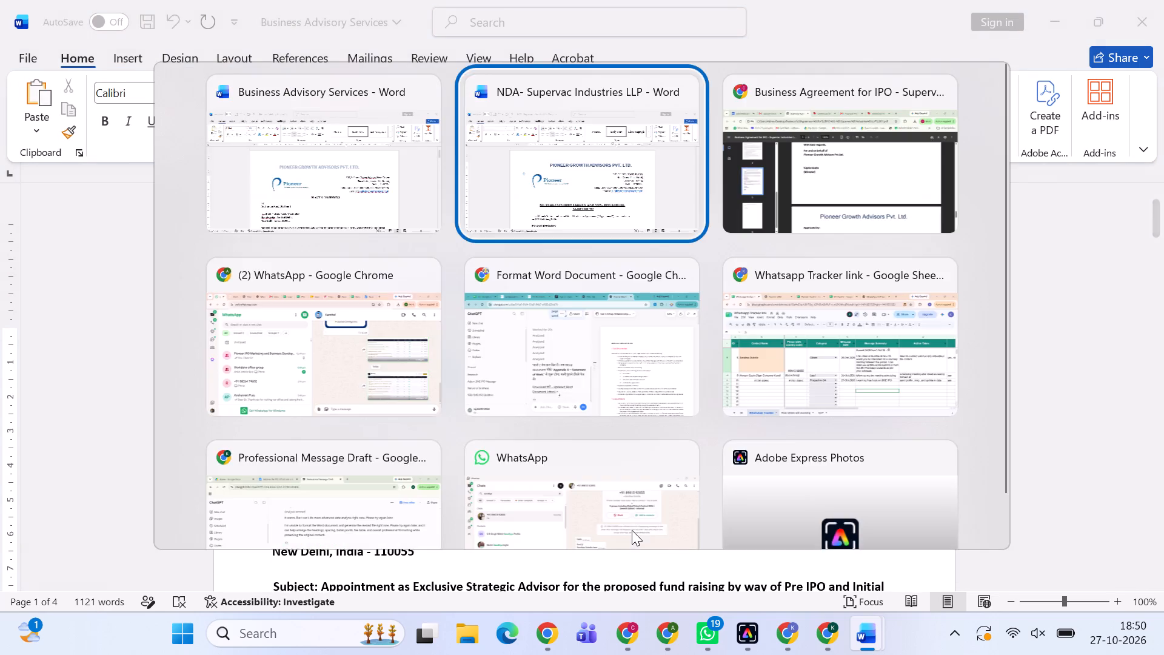
{"action": "scroll", "coordinate": [763, 533], "scroll_direction": "down", "scroll_amount": 4}
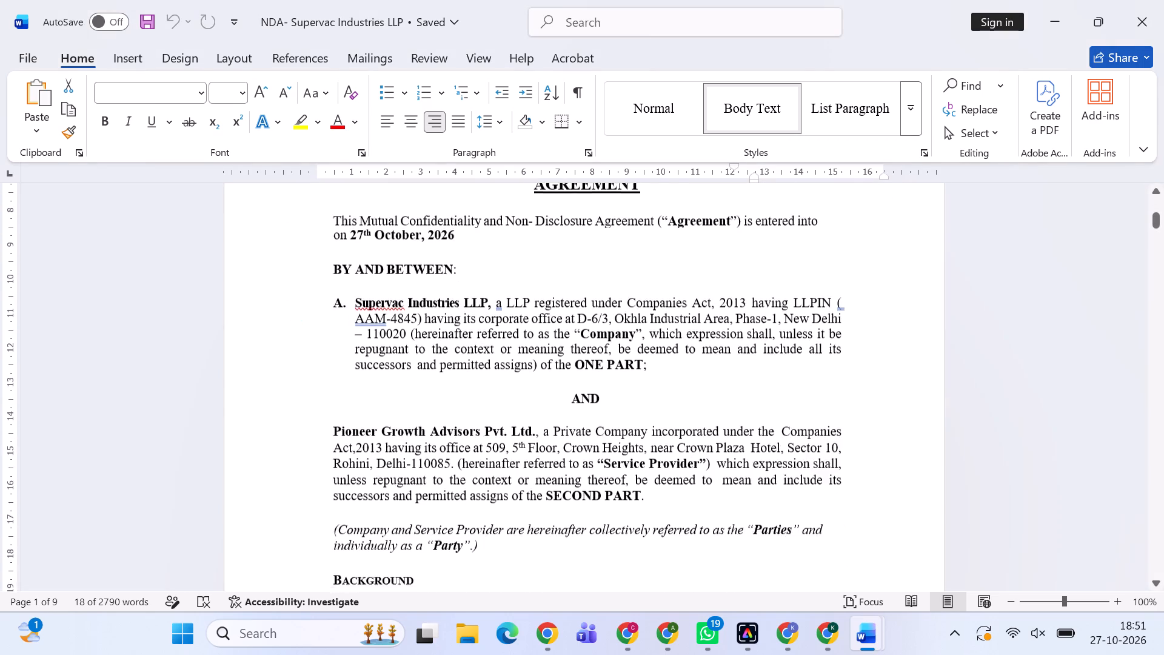
{"action": "scroll", "coordinate": [763, 533], "scroll_direction": "down", "scroll_amount": 2}
{"action": "key", "text": "alt+Tab"}
{"action": "scroll", "coordinate": [673, 467], "scroll_direction": "down", "scroll_amount": 2}
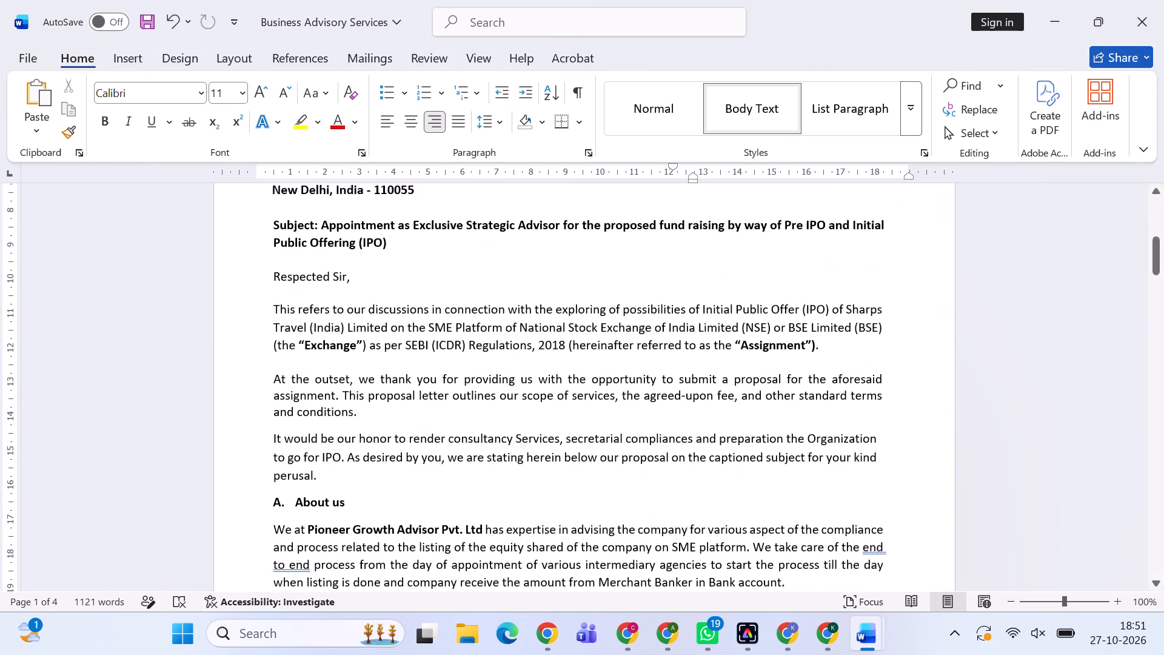
{"action": "scroll", "coordinate": [673, 467], "scroll_direction": "down", "scroll_amount": 2}
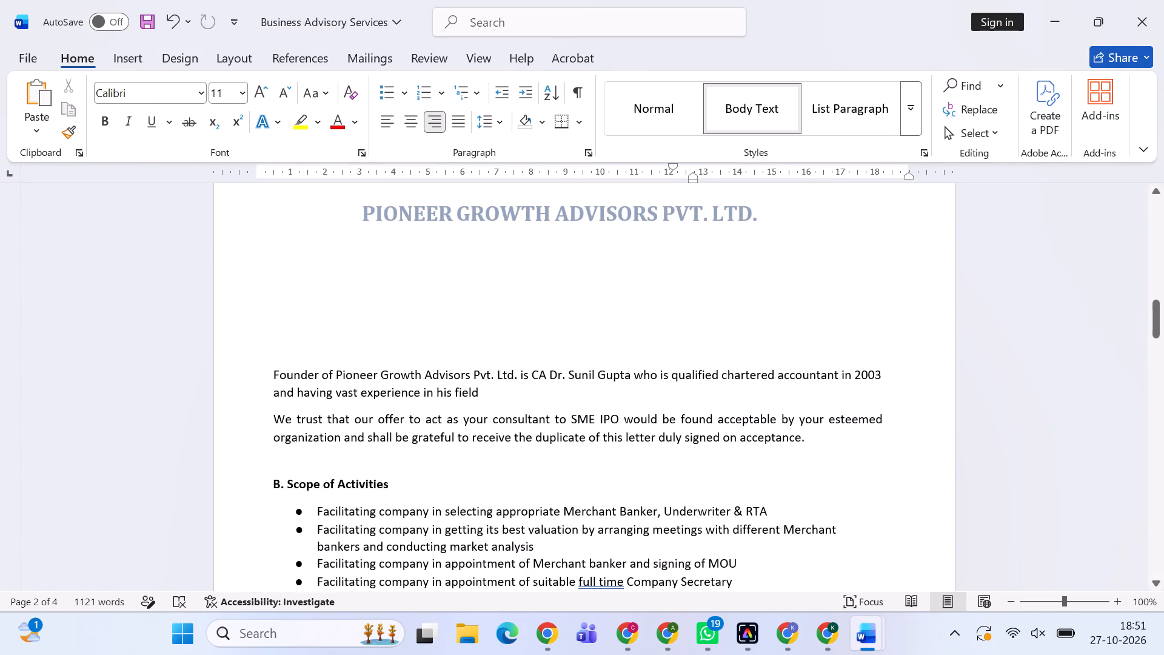
{"action": "double_click", "coordinate": [299, 341]}
{"action": "left_click", "coordinate": [460, 360]}
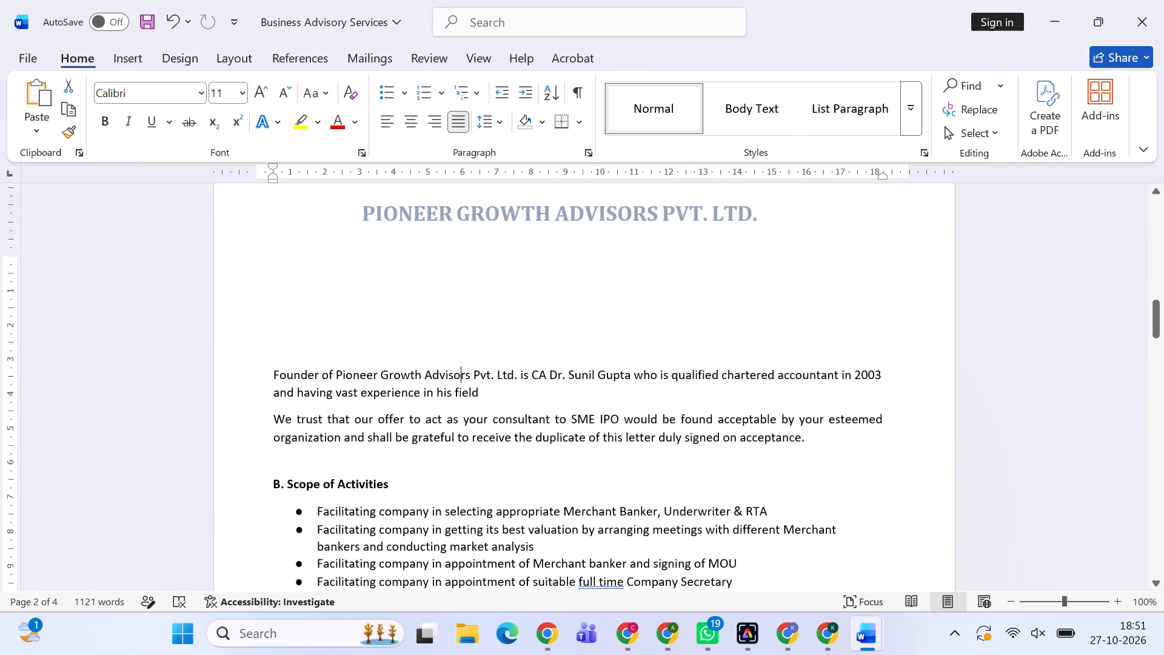
{"action": "left_click", "coordinate": [266, 343]}
{"action": "key", "text": "BackSpace"}
{"action": "key", "text": "BackSpace"}
{"action": "key", "text": "BackSpace"}
{"action": "key", "text": "BackSpace"}
{"action": "key", "text": "BackSpace"}
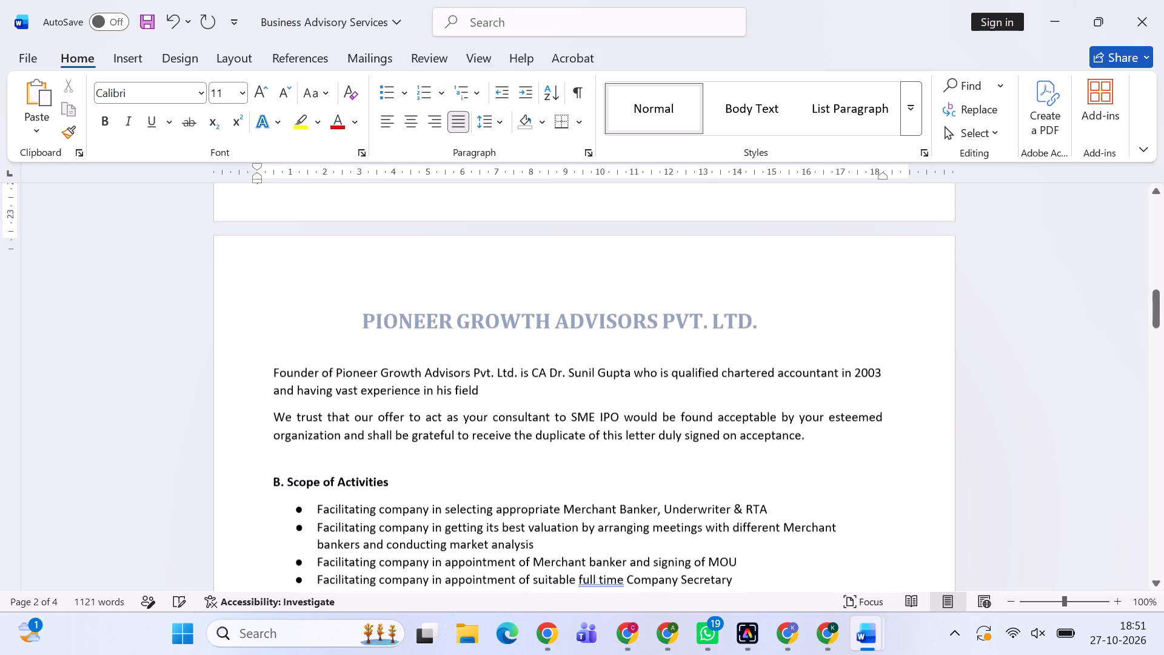
Review the letter from the About us section through to the closing signature block, checking content and page breaks.
{"action": "scroll", "coordinate": [411, 484], "scroll_direction": "up", "scroll_amount": 2}
{"action": "scroll", "coordinate": [411, 484], "scroll_direction": "down", "scroll_amount": 4}
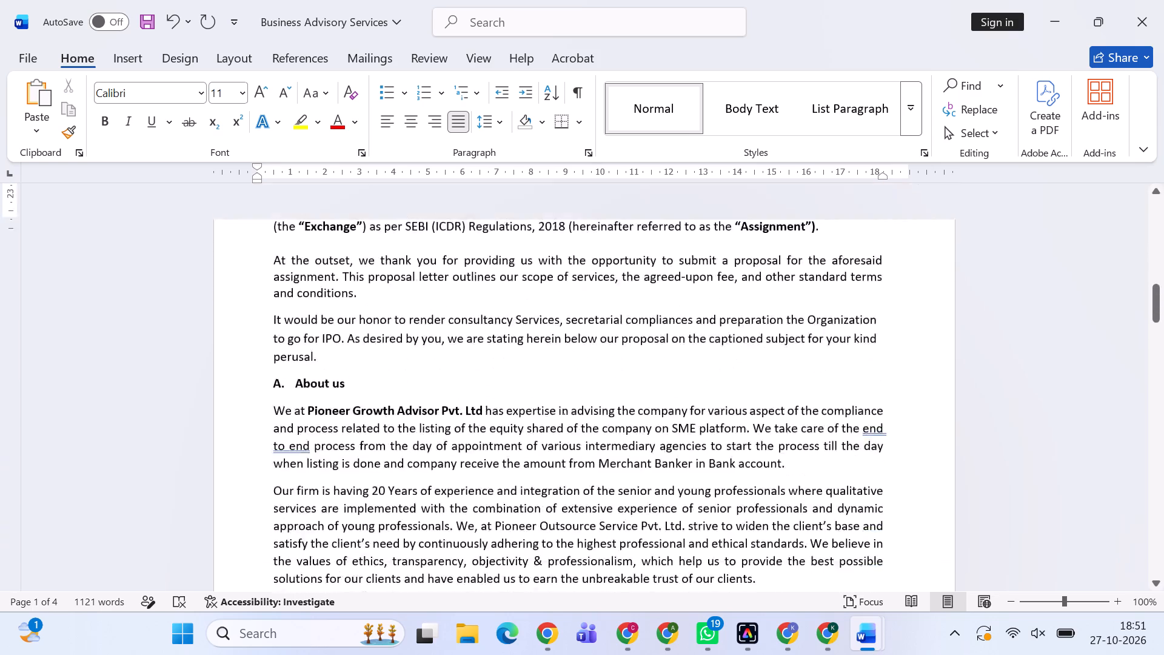
{"action": "scroll", "coordinate": [411, 484], "scroll_direction": "down", "scroll_amount": 4}
{"action": "scroll", "coordinate": [411, 484], "scroll_direction": "up", "scroll_amount": 1}
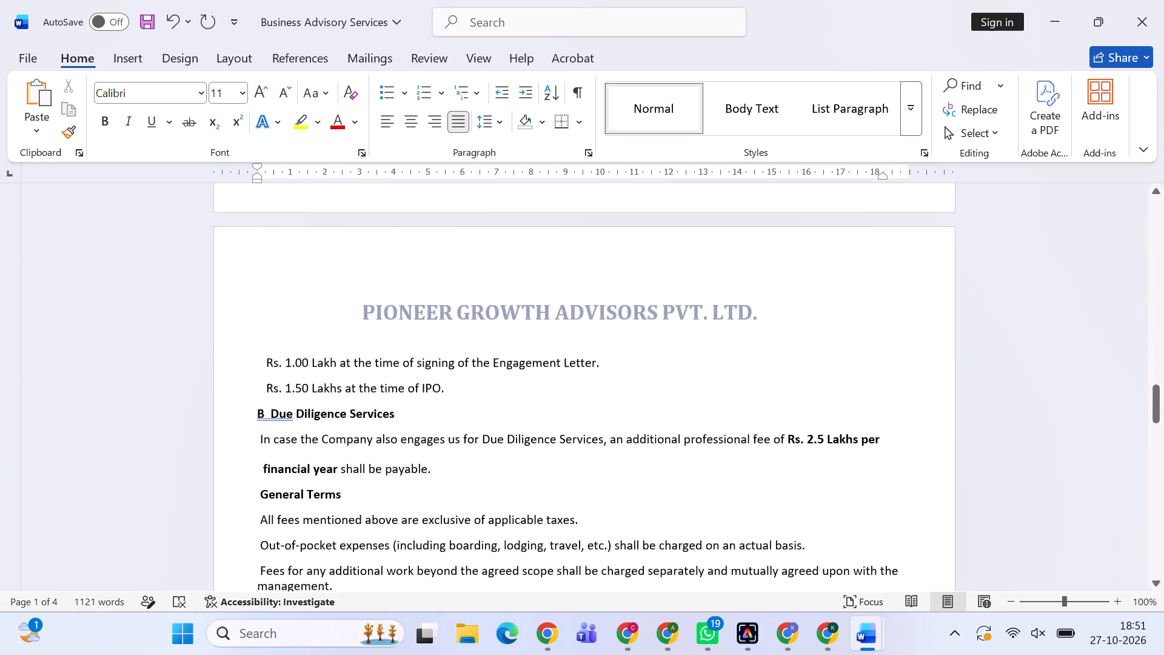
{"action": "scroll", "coordinate": [411, 484], "scroll_direction": "up", "scroll_amount": 1}
{"action": "scroll", "coordinate": [394, 429], "scroll_direction": "down", "scroll_amount": 3}
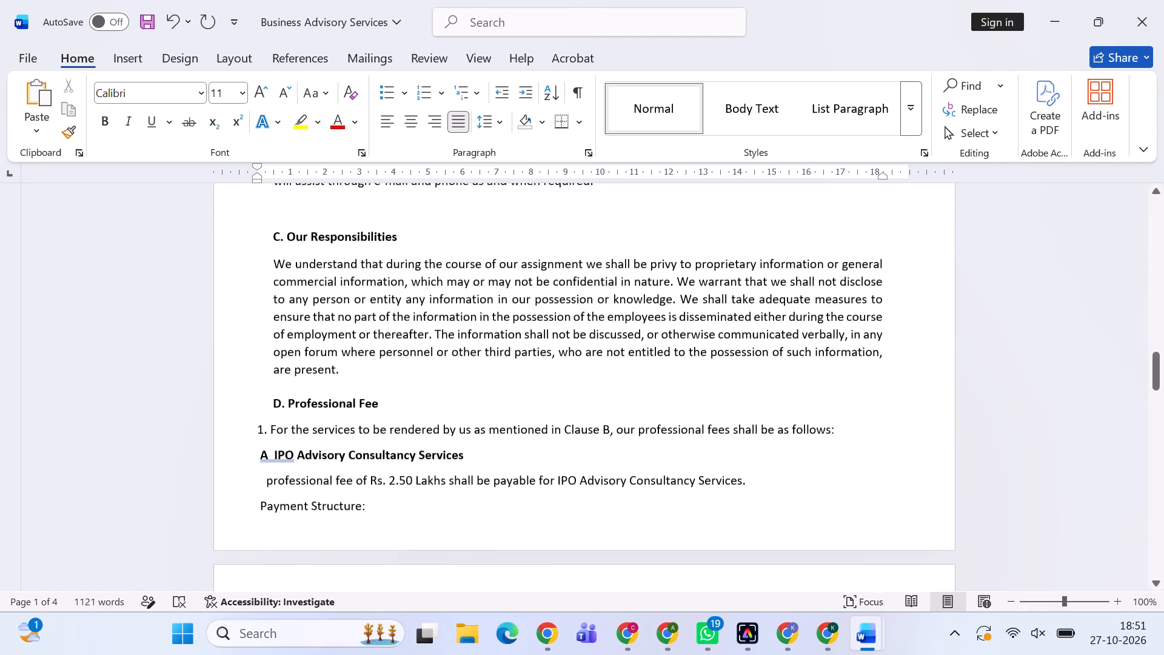
{"action": "scroll", "coordinate": [394, 429], "scroll_direction": "down", "scroll_amount": 3}
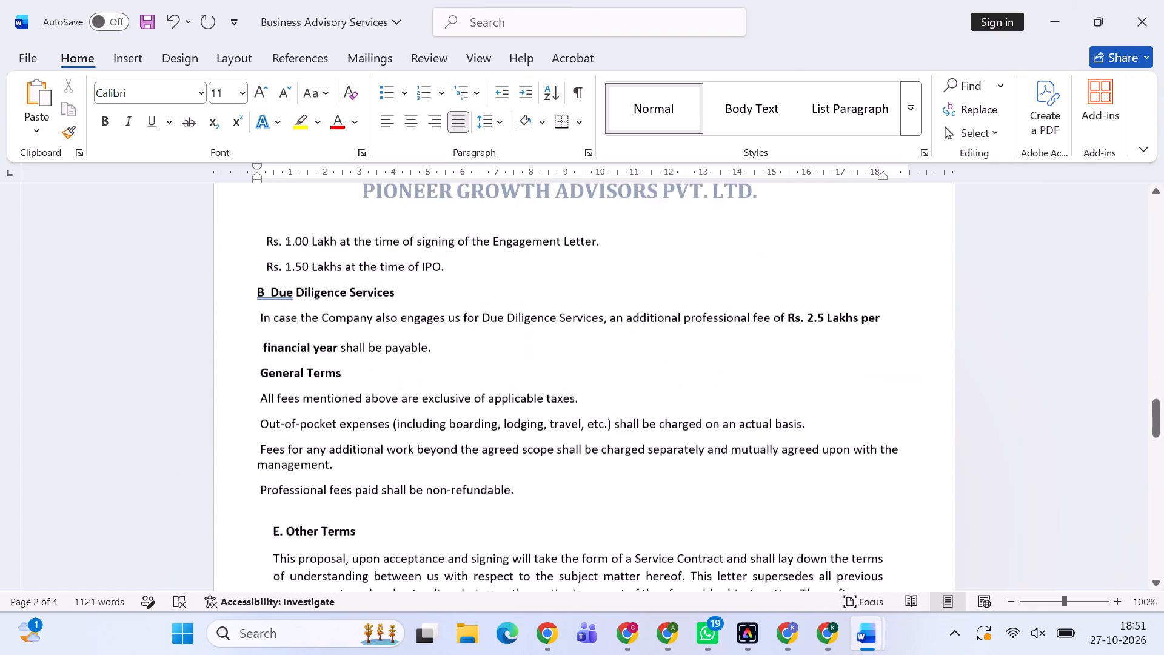
{"action": "scroll", "coordinate": [394, 429], "scroll_direction": "down", "scroll_amount": 3}
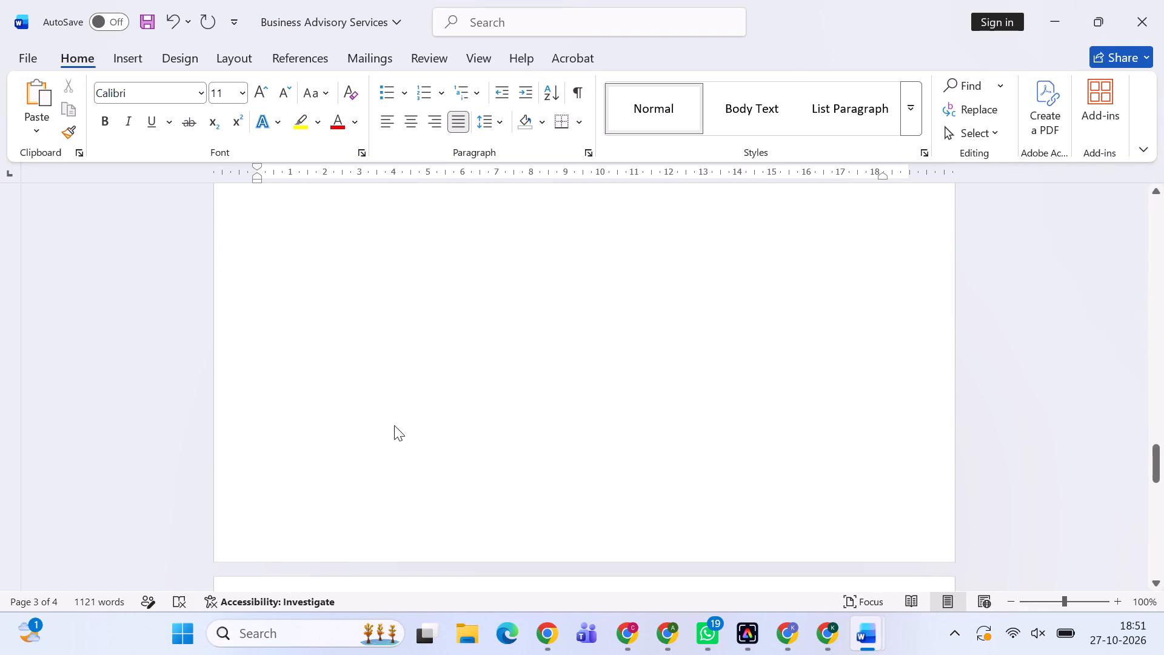
{"action": "scroll", "coordinate": [394, 425], "scroll_direction": "down", "scroll_amount": 11}
{"action": "scroll", "coordinate": [394, 425], "scroll_direction": "up", "scroll_amount": 8}
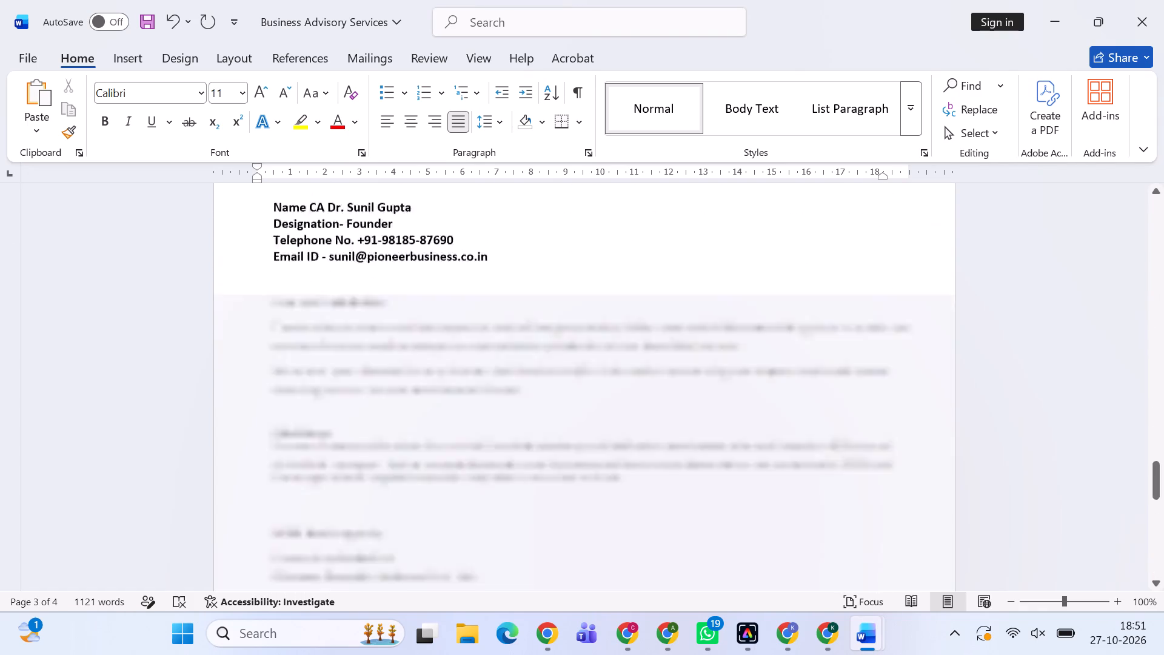
{"action": "scroll", "coordinate": [394, 425], "scroll_direction": "up", "scroll_amount": 13}
{"action": "scroll", "coordinate": [394, 425], "scroll_direction": "down", "scroll_amount": 14}
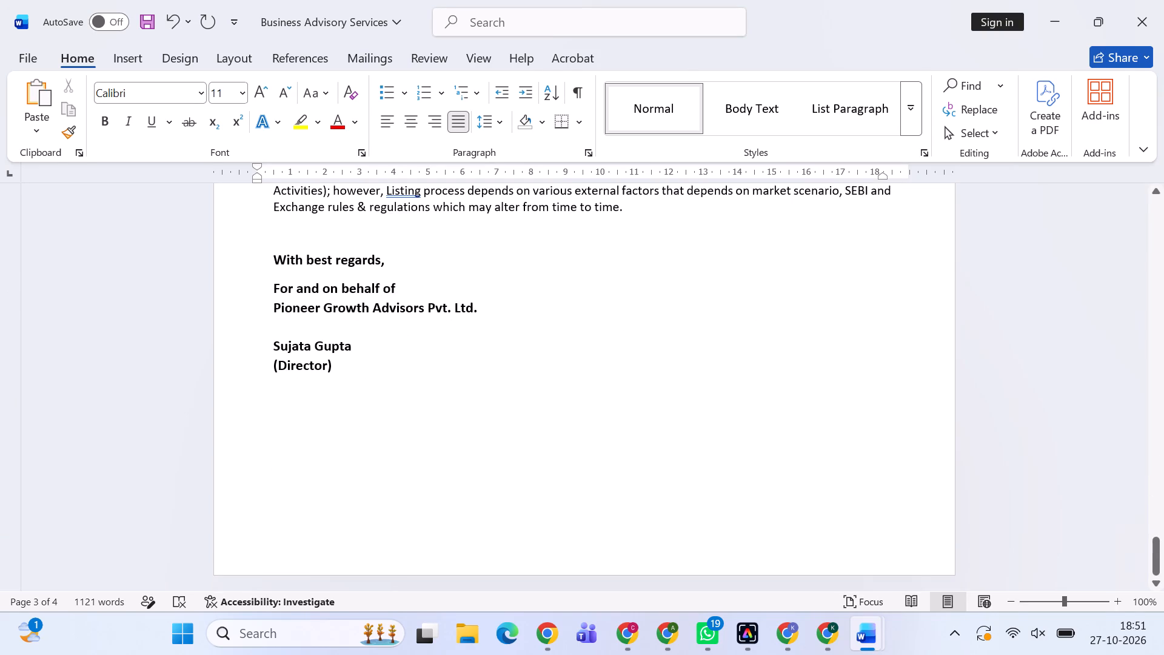
{"action": "scroll", "coordinate": [416, 375], "scroll_direction": "up", "scroll_amount": 1}
{"action": "left_click", "coordinate": [347, 494]}
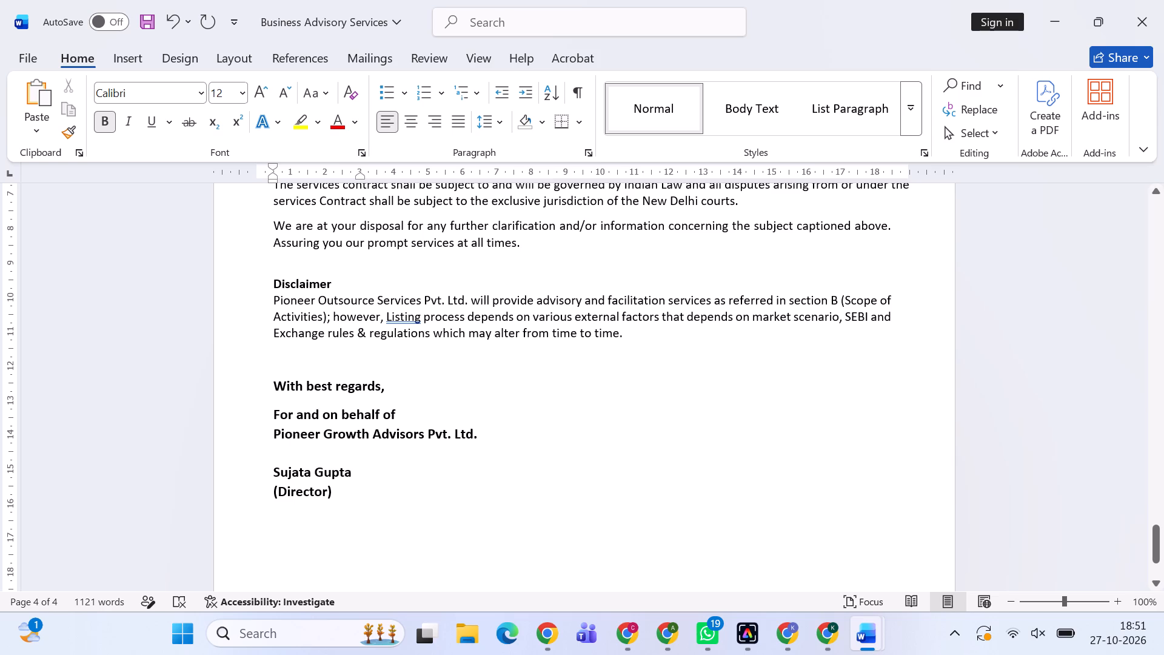
Review the letter again from the first page's letterhead and addressee block down to the Professional Fee section, dismissing the chat notification.
{"action": "left_click", "coordinate": [332, 494]}
{"action": "scroll", "coordinate": [435, 425], "scroll_direction": "up", "scroll_amount": 10}
{"action": "scroll", "coordinate": [435, 425], "scroll_direction": "down", "scroll_amount": 13}
{"action": "scroll", "coordinate": [435, 425], "scroll_direction": "up", "scroll_amount": 4}
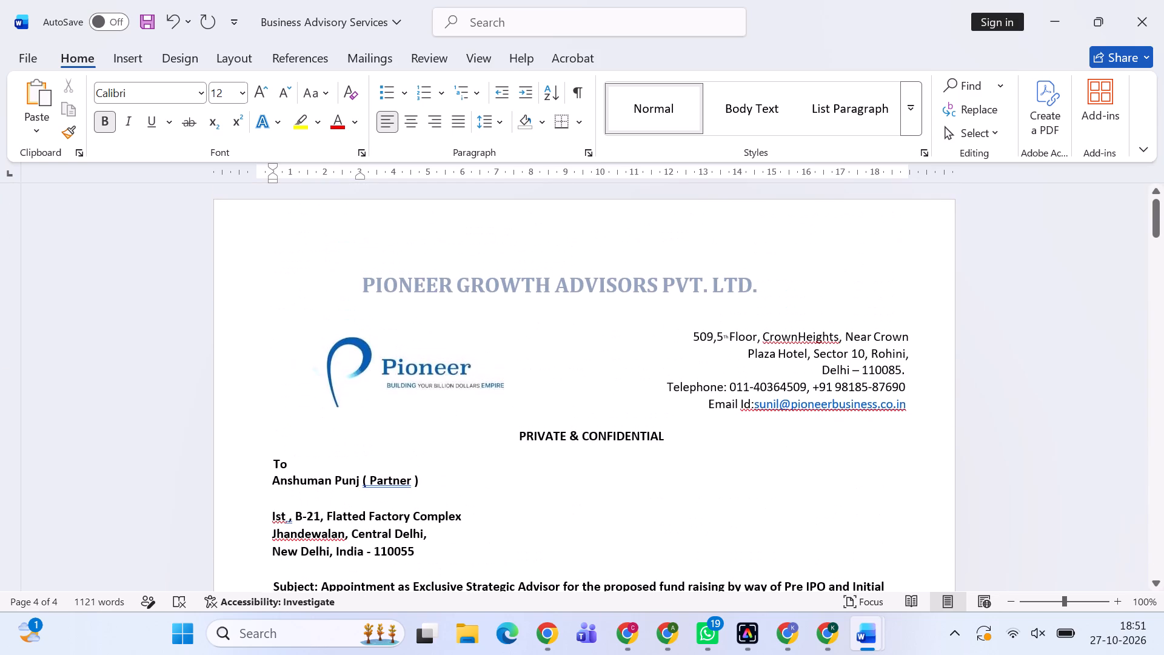
{"action": "left_click", "coordinate": [390, 517]}
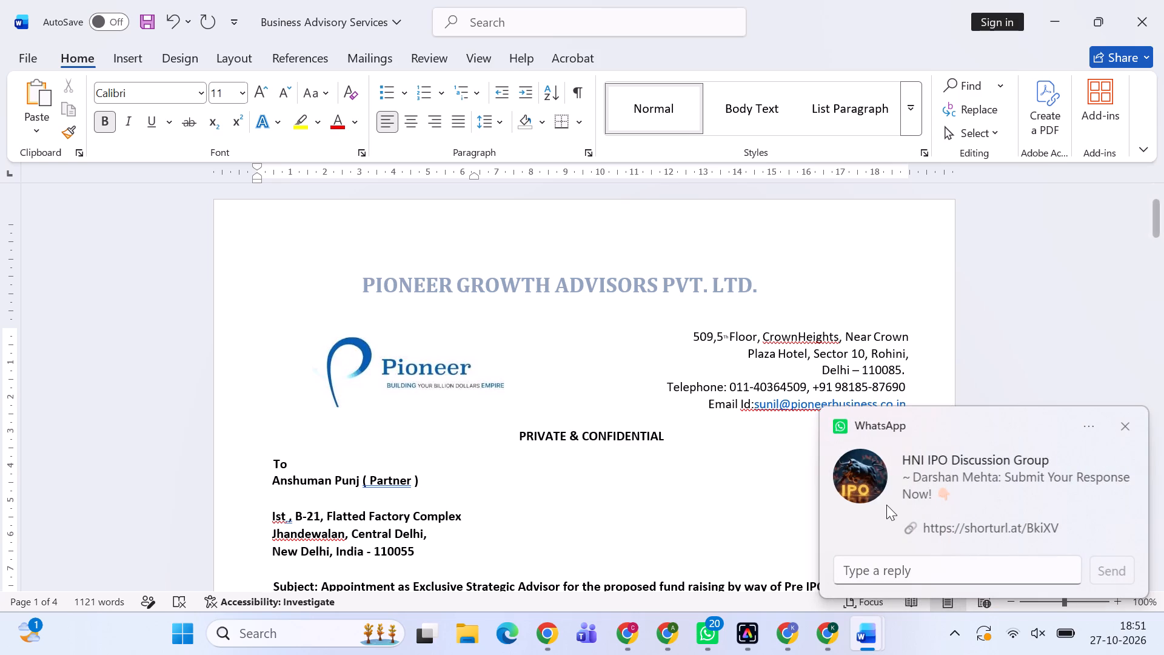
{"action": "left_click", "coordinate": [1123, 422]}
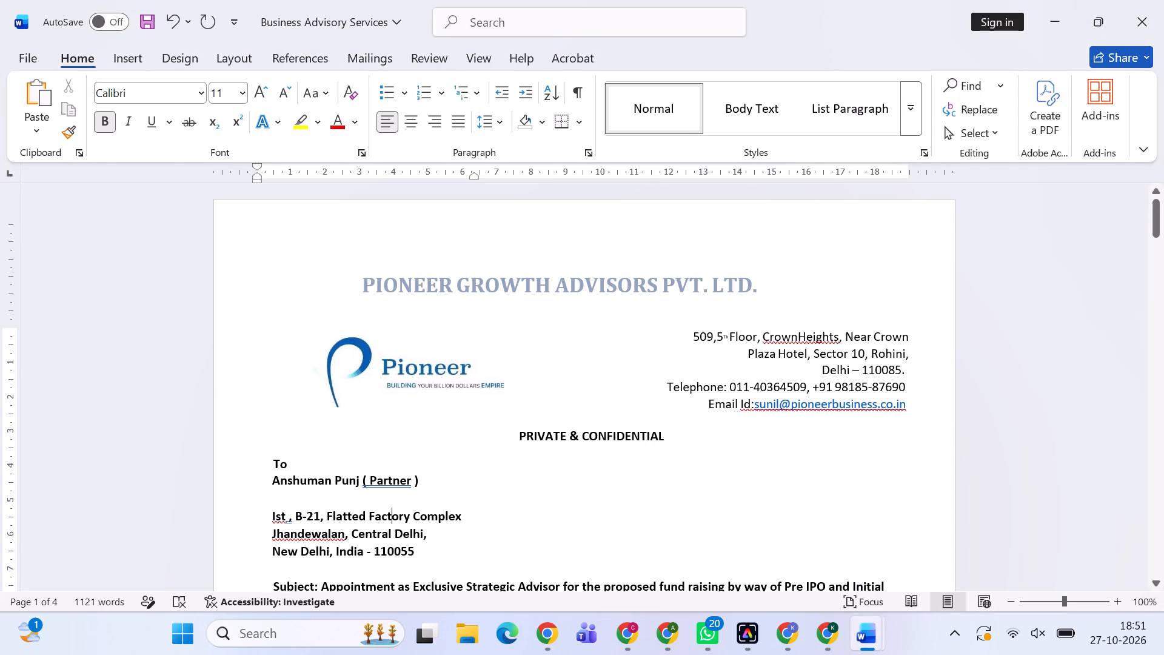
{"action": "scroll", "coordinate": [574, 500], "scroll_direction": "down", "scroll_amount": 2}
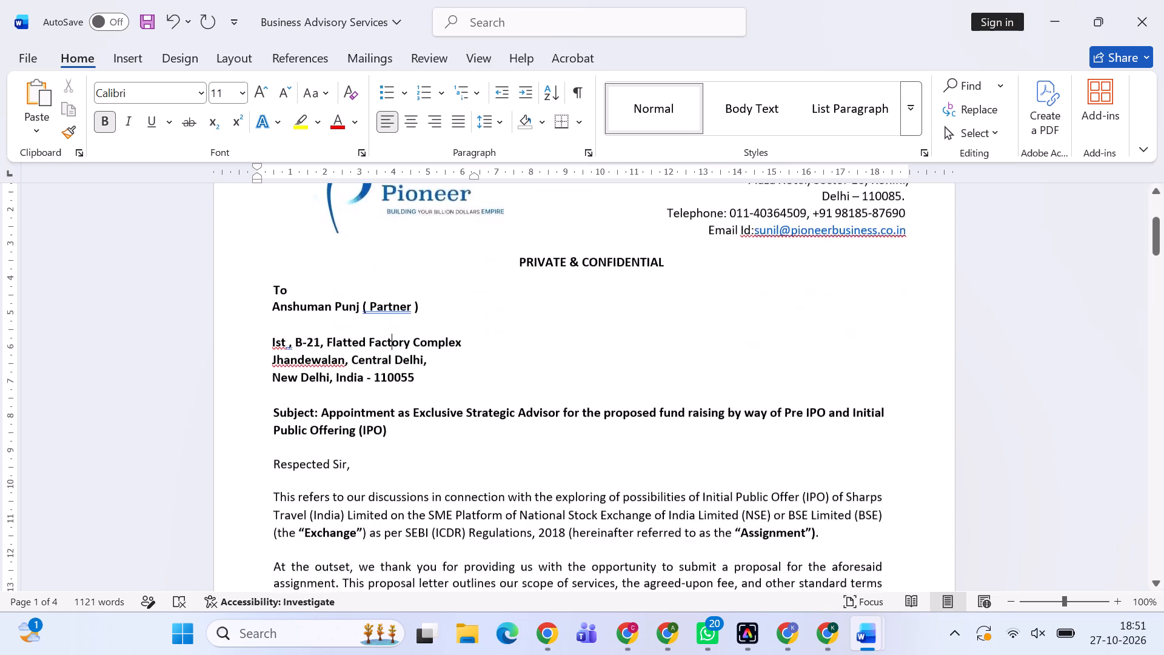
{"action": "scroll", "coordinate": [574, 500], "scroll_direction": "down", "scroll_amount": 4}
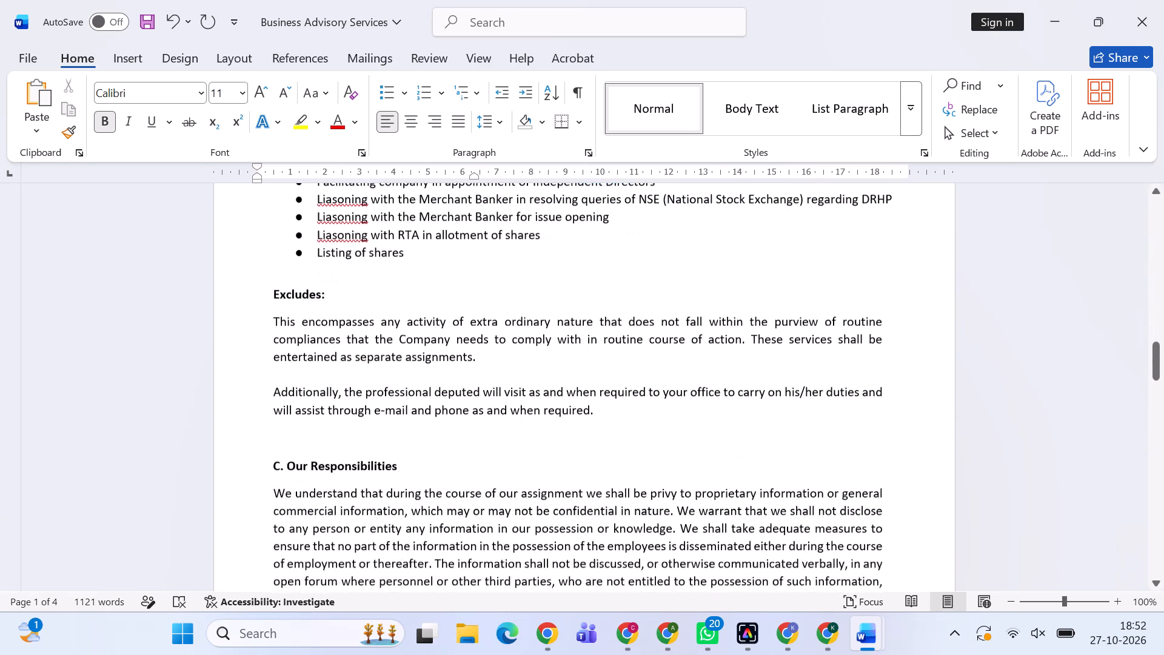
{"action": "scroll", "coordinate": [574, 500], "scroll_direction": "down", "scroll_amount": 2}
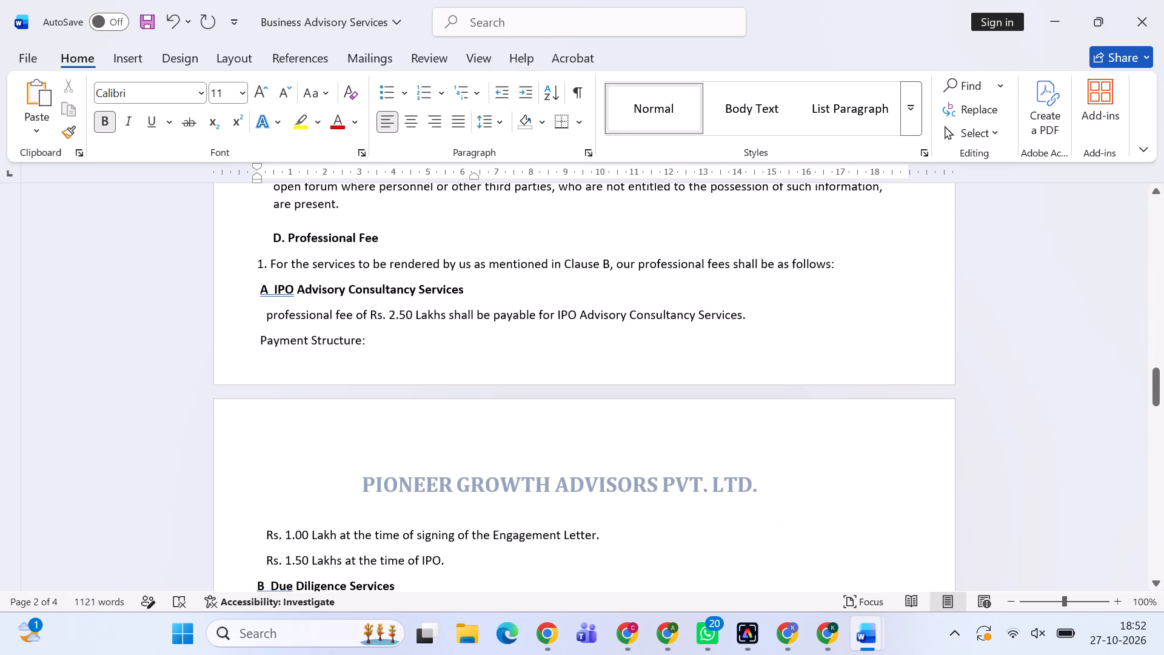
Capitalise the first letter of "professional fee of Rs. 2.50 Lakhs" under IPO Advisory Consultancy Services in section D.
{"action": "left_click", "coordinate": [263, 316]}
{"action": "key", "text": "Right"}
{"action": "key", "text": "shift+Right"}
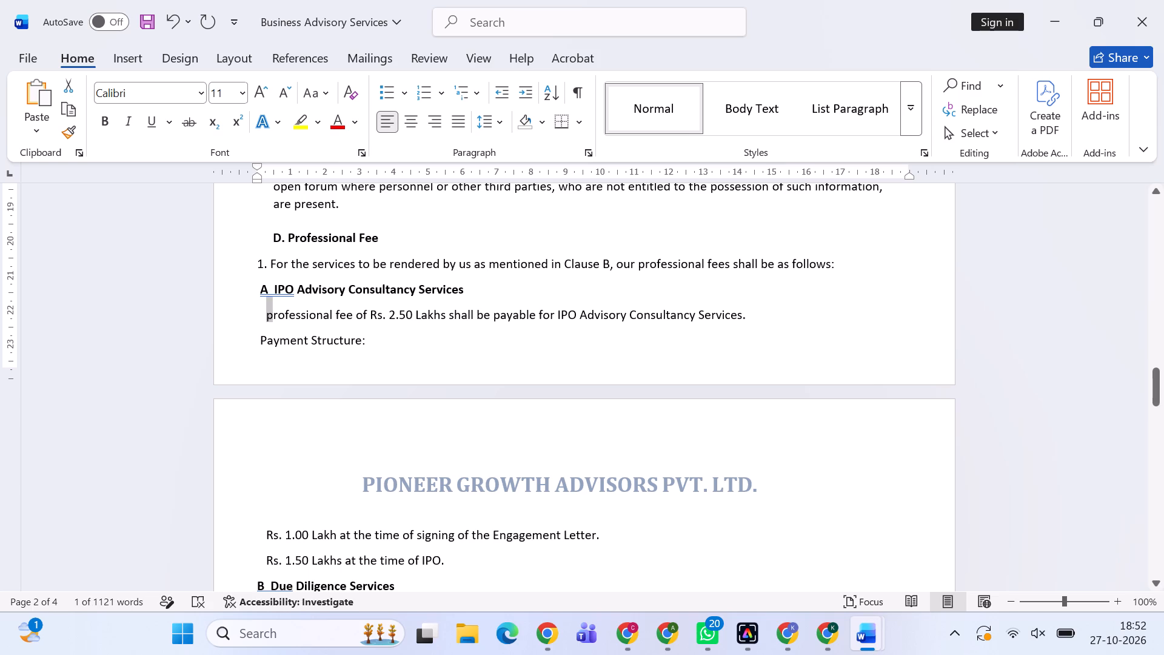
{"action": "key", "text": "shift+p"}
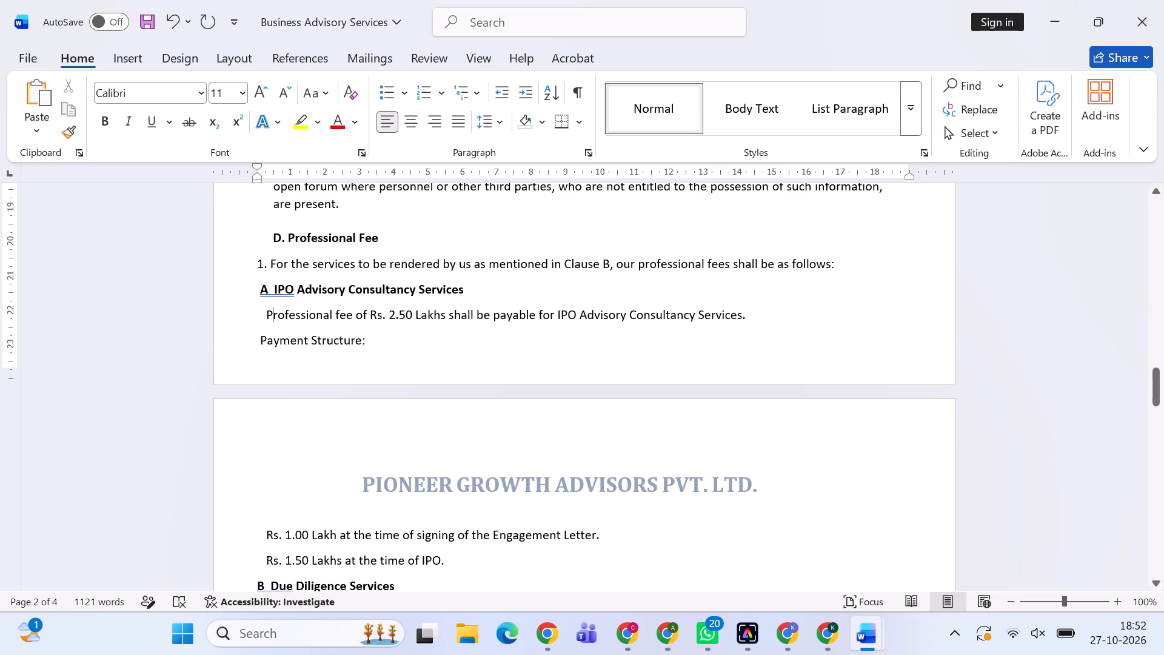
Review sections A to D of the letter again, checking the text, headings and alignment down to the Professional Fee clause.
{"action": "scroll", "coordinate": [373, 252], "scroll_direction": "up", "scroll_amount": 1}
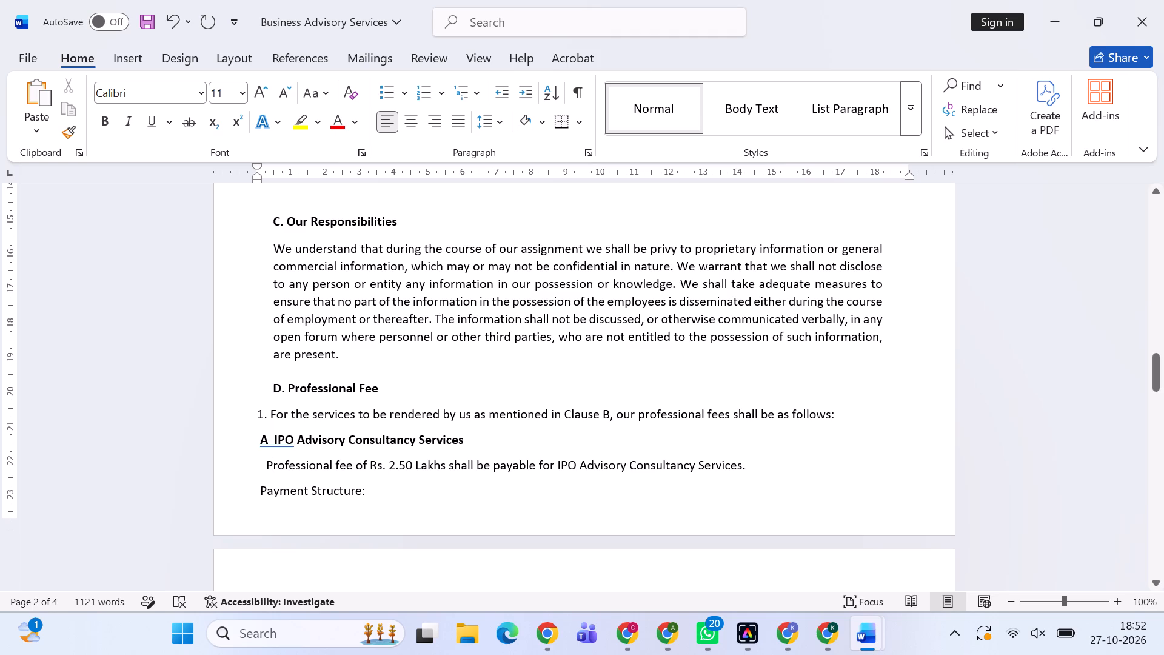
{"action": "scroll", "coordinate": [399, 408], "scroll_direction": "up", "scroll_amount": 4}
{"action": "scroll", "coordinate": [399, 408], "scroll_direction": "down", "scroll_amount": 5}
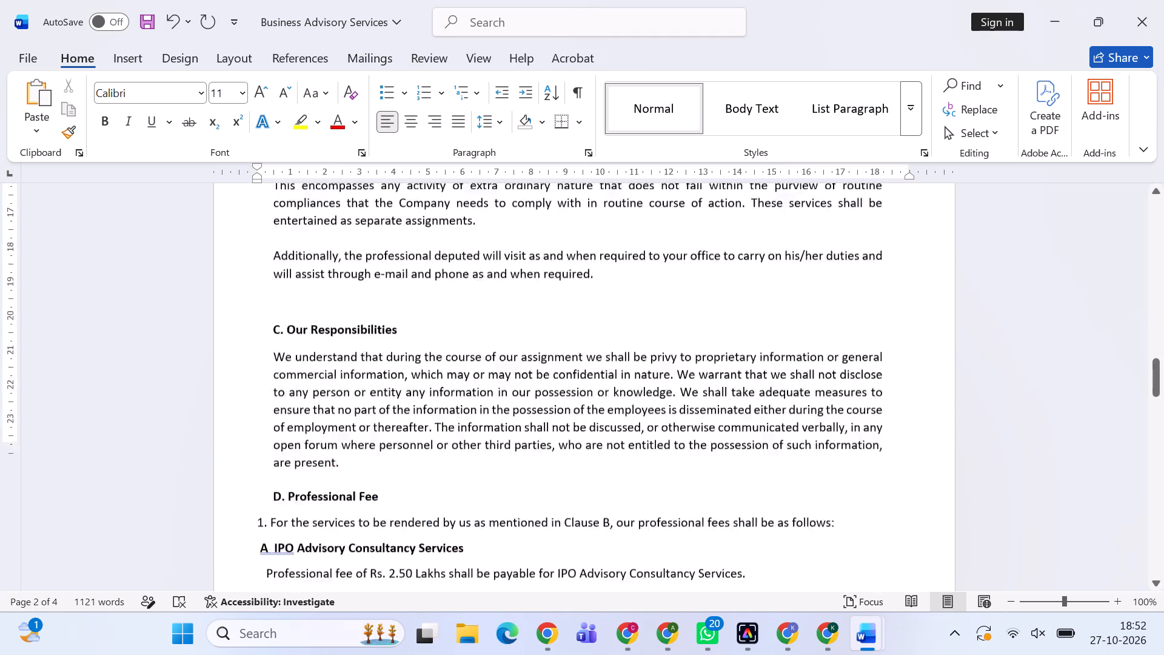
{"action": "scroll", "coordinate": [399, 408], "scroll_direction": "up", "scroll_amount": 10}
{"action": "scroll", "coordinate": [399, 408], "scroll_direction": "down", "scroll_amount": 2}
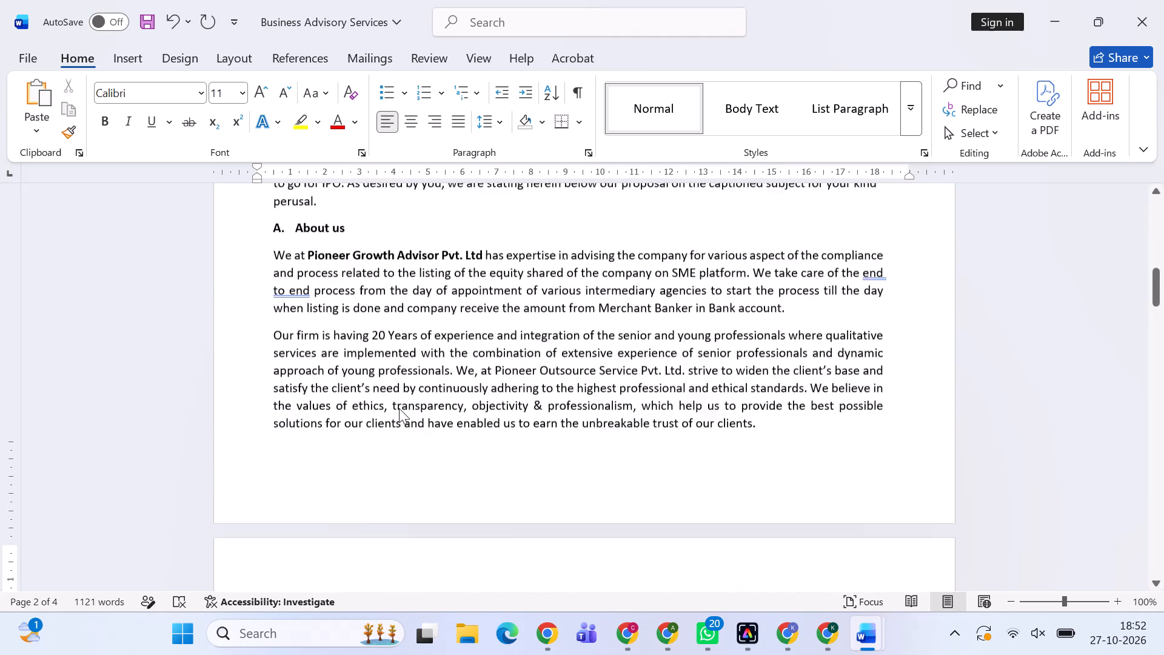
{"action": "scroll", "coordinate": [399, 408], "scroll_direction": "down", "scroll_amount": 2}
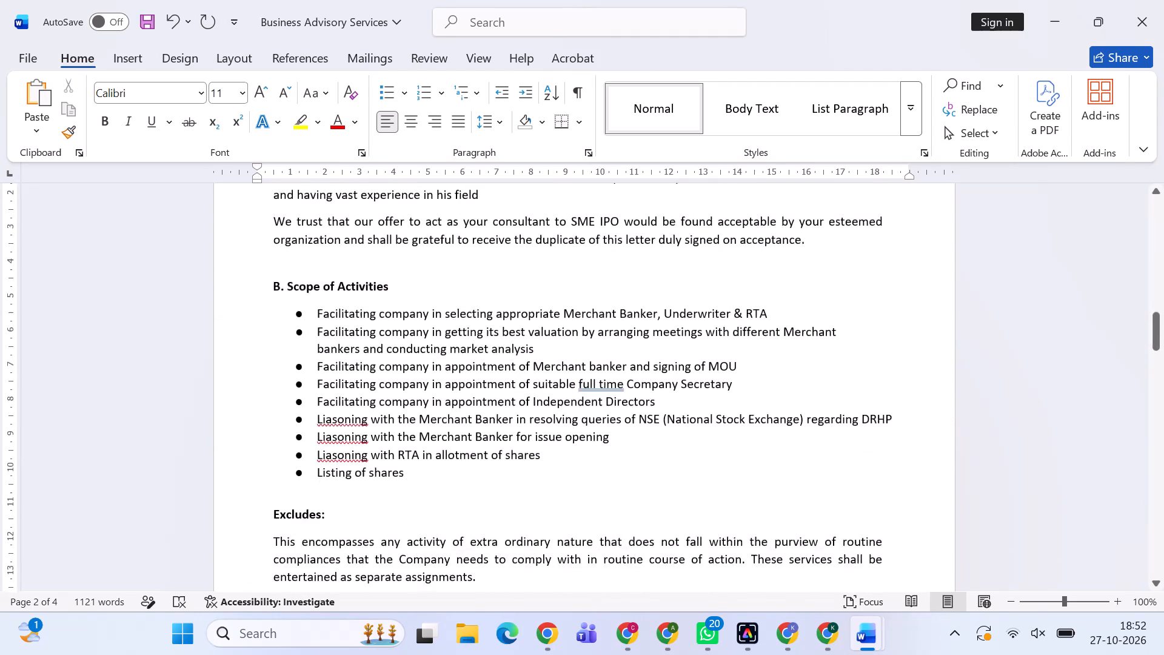
{"action": "scroll", "coordinate": [399, 408], "scroll_direction": "down", "scroll_amount": 3}
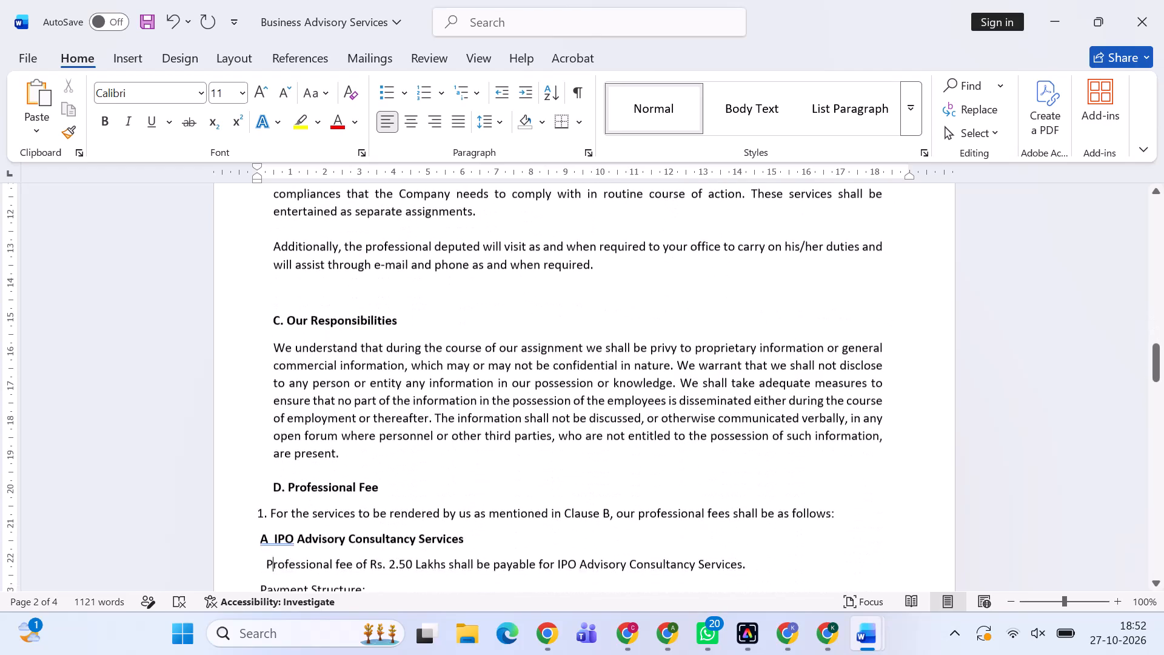
{"action": "scroll", "coordinate": [399, 408], "scroll_direction": "down", "scroll_amount": 1}
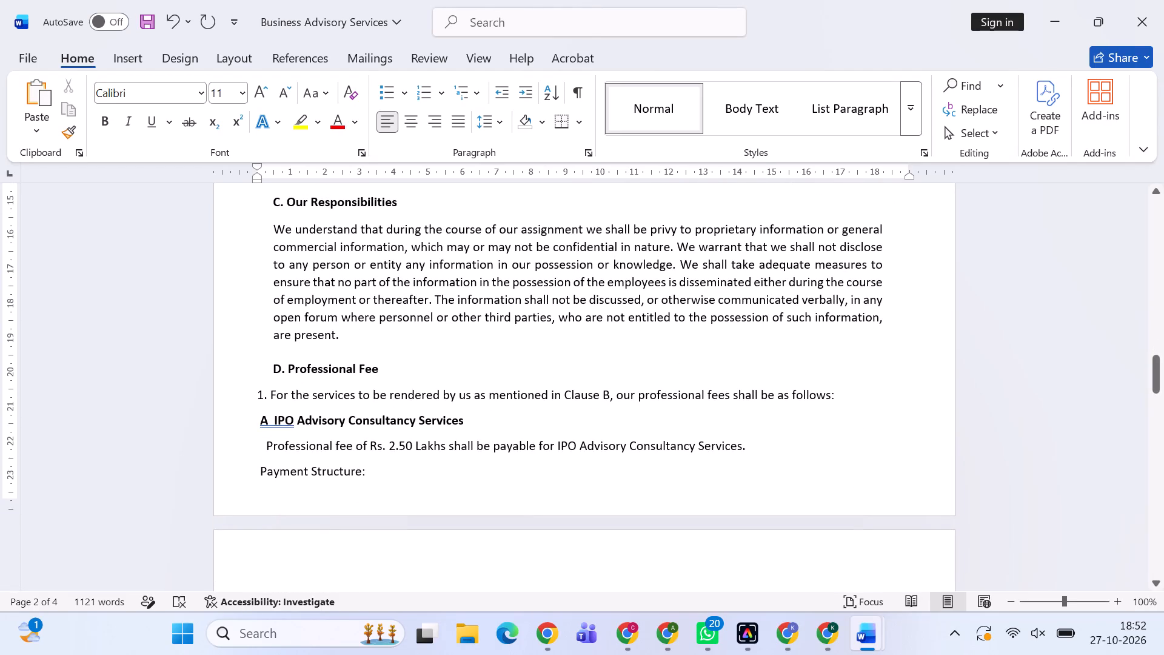
{"action": "scroll", "coordinate": [310, 389], "scroll_direction": "up", "scroll_amount": 1}
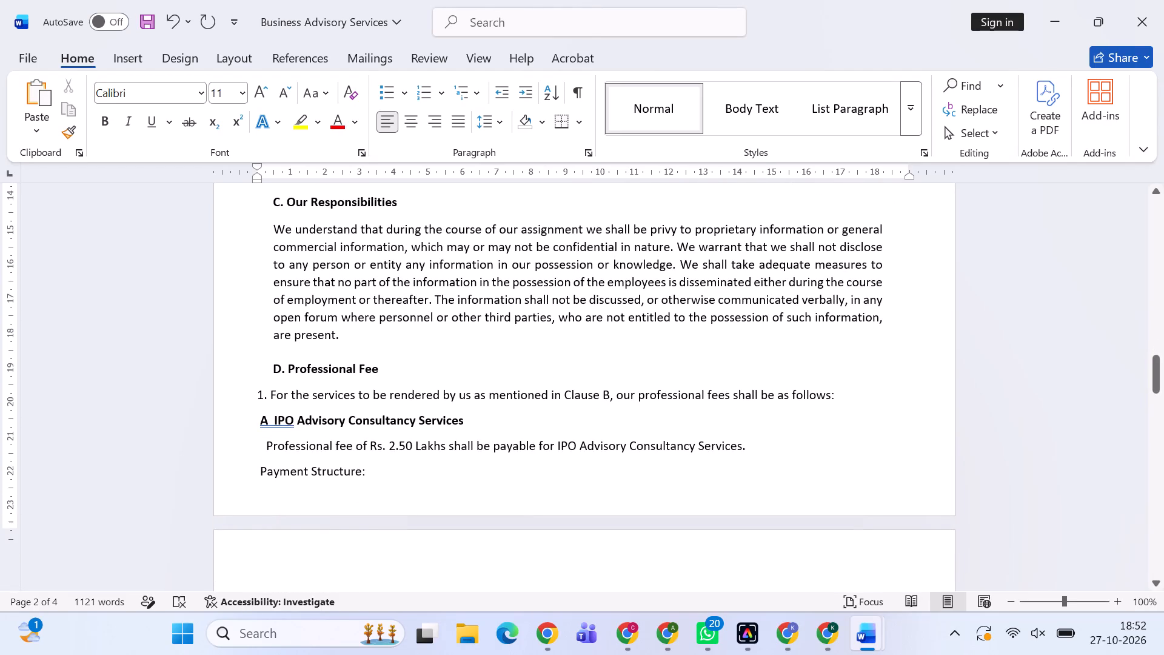
{"action": "scroll", "coordinate": [310, 389], "scroll_direction": "up", "scroll_amount": 5}
{"action": "scroll", "coordinate": [281, 480], "scroll_direction": "up", "scroll_amount": 5}
{"action": "scroll", "coordinate": [281, 480], "scroll_direction": "down", "scroll_amount": 6}
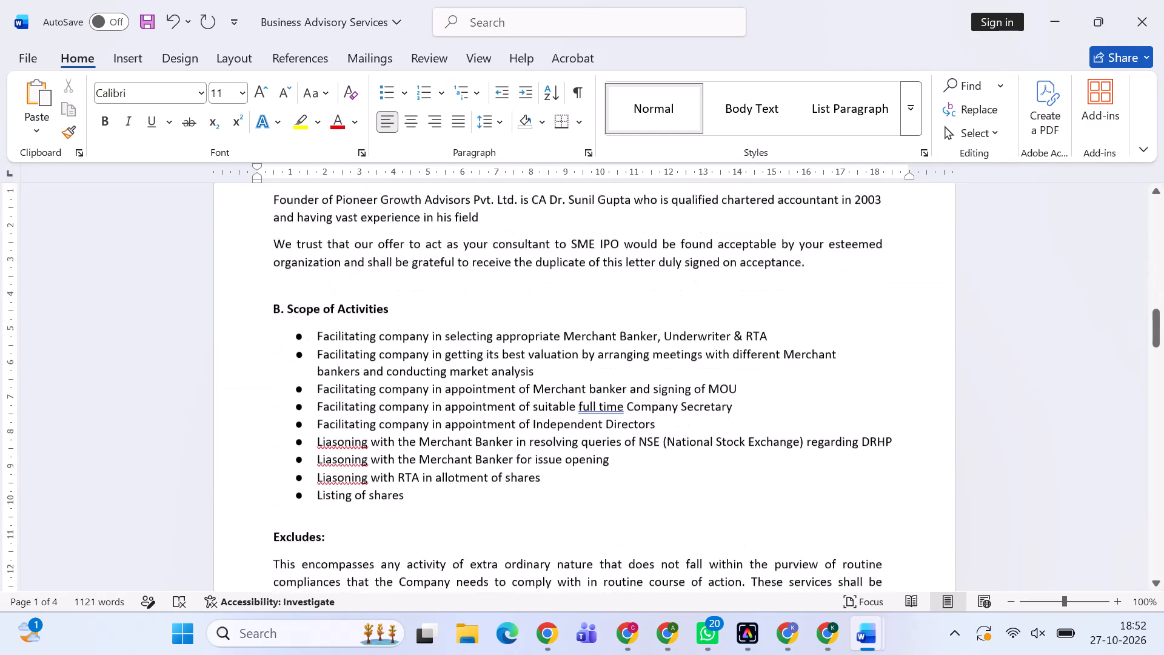
{"action": "scroll", "coordinate": [281, 480], "scroll_direction": "down", "scroll_amount": 4}
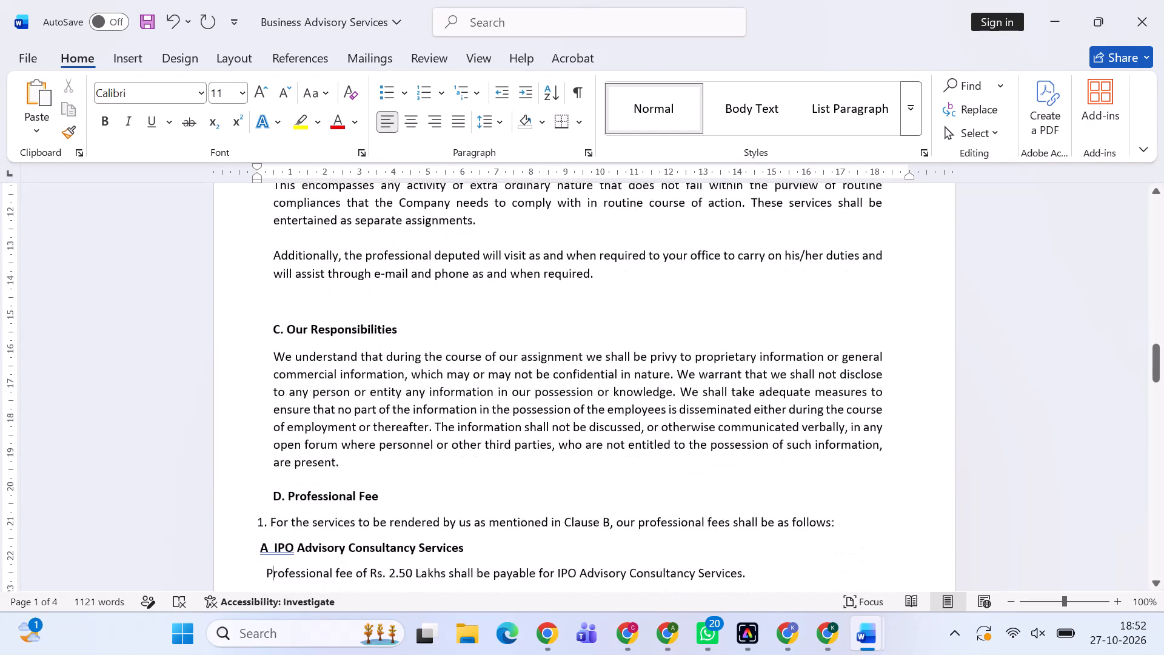
{"action": "scroll", "coordinate": [281, 480], "scroll_direction": "down", "scroll_amount": 1}
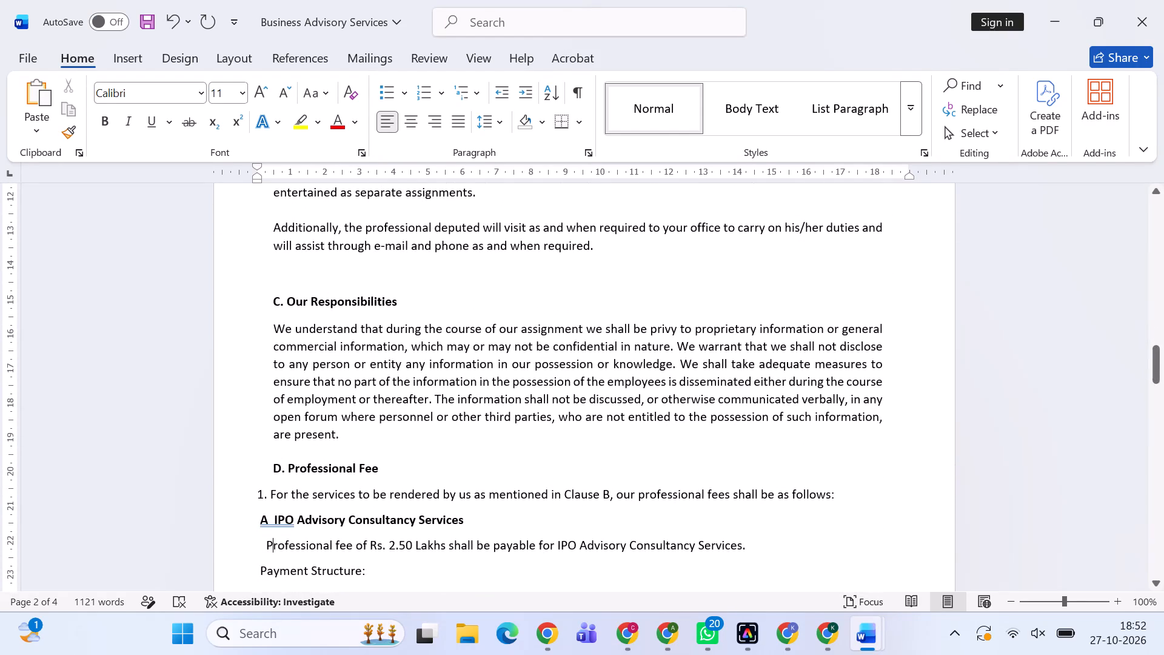
{"action": "left_click", "coordinate": [268, 494]}
Insert an empty line after the Professional fee sentence on page 2 so "Payment Structure:" starts on page 3.
{"action": "scroll", "coordinate": [344, 489], "scroll_direction": "down", "scroll_amount": 1}
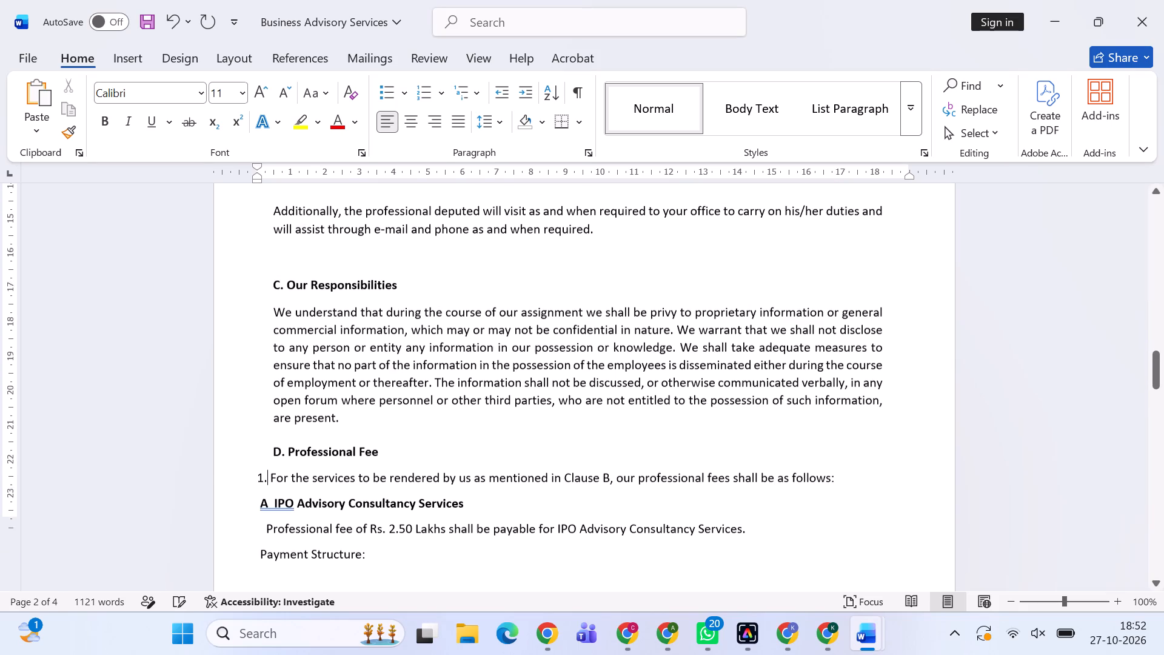
{"action": "scroll", "coordinate": [344, 489], "scroll_direction": "down", "scroll_amount": 1}
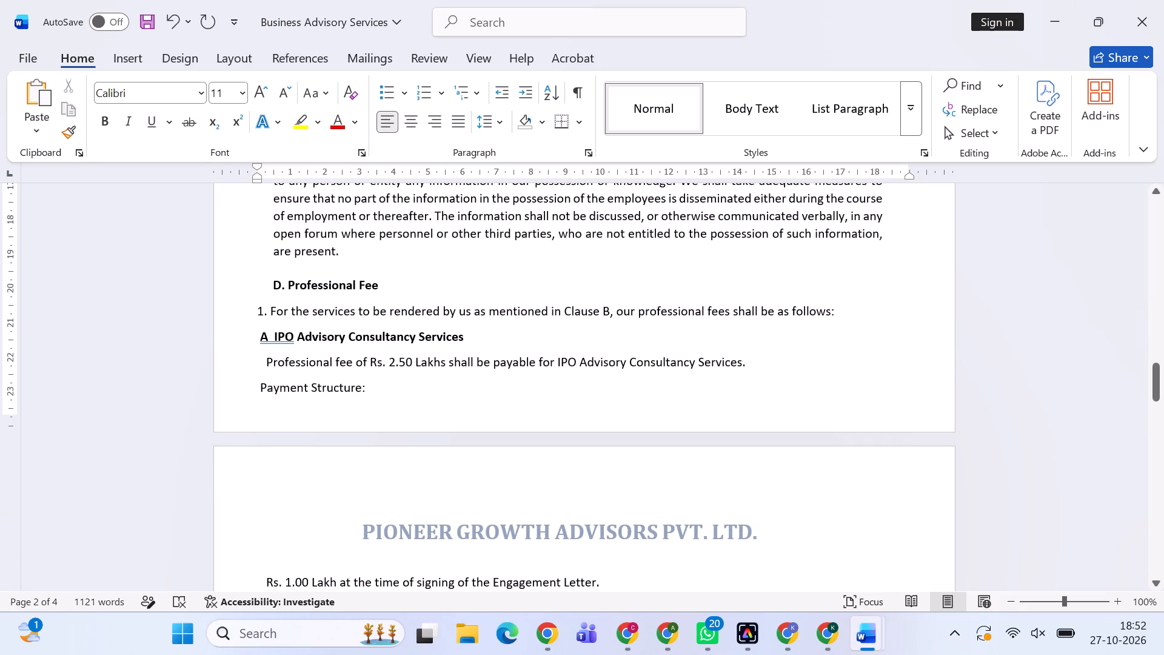
{"action": "left_click", "coordinate": [763, 365]}
{"action": "key", "text": "Return"}
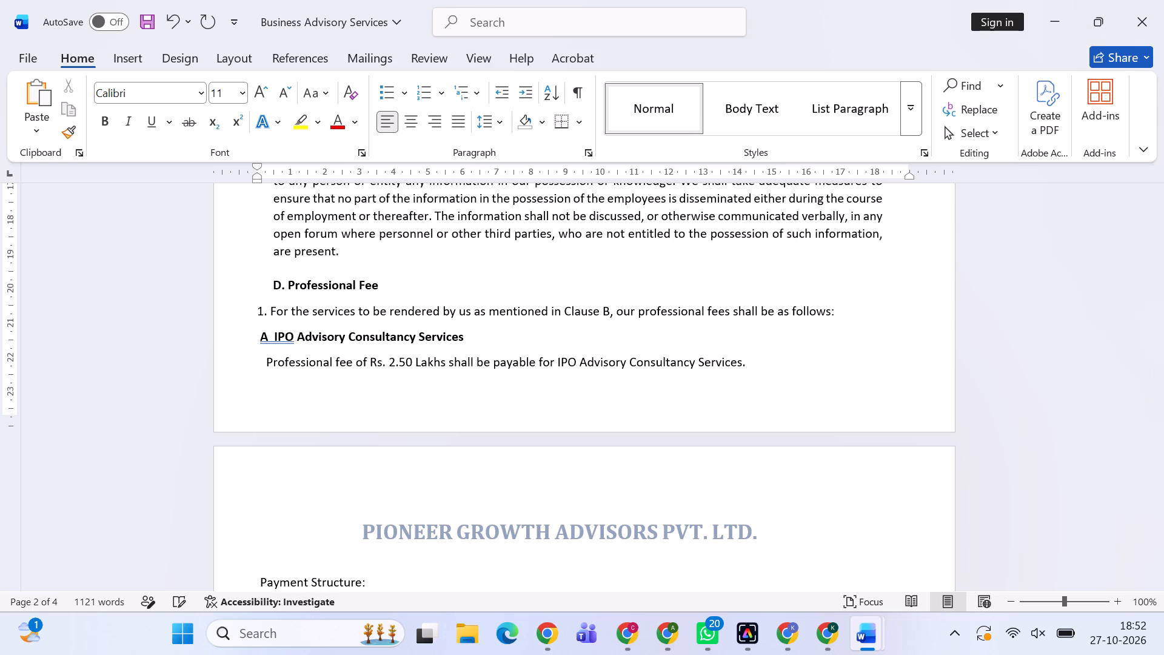
{"action": "scroll", "coordinate": [675, 366], "scroll_direction": "down", "scroll_amount": 1}
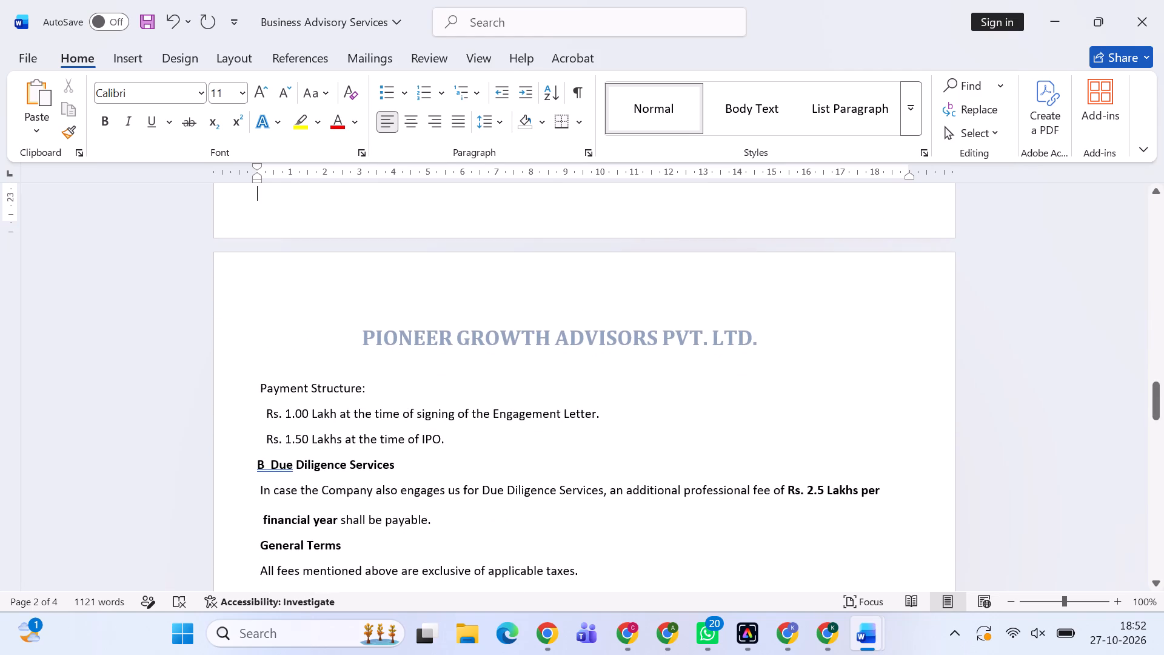
{"action": "scroll", "coordinate": [466, 391], "scroll_direction": "up", "scroll_amount": 1}
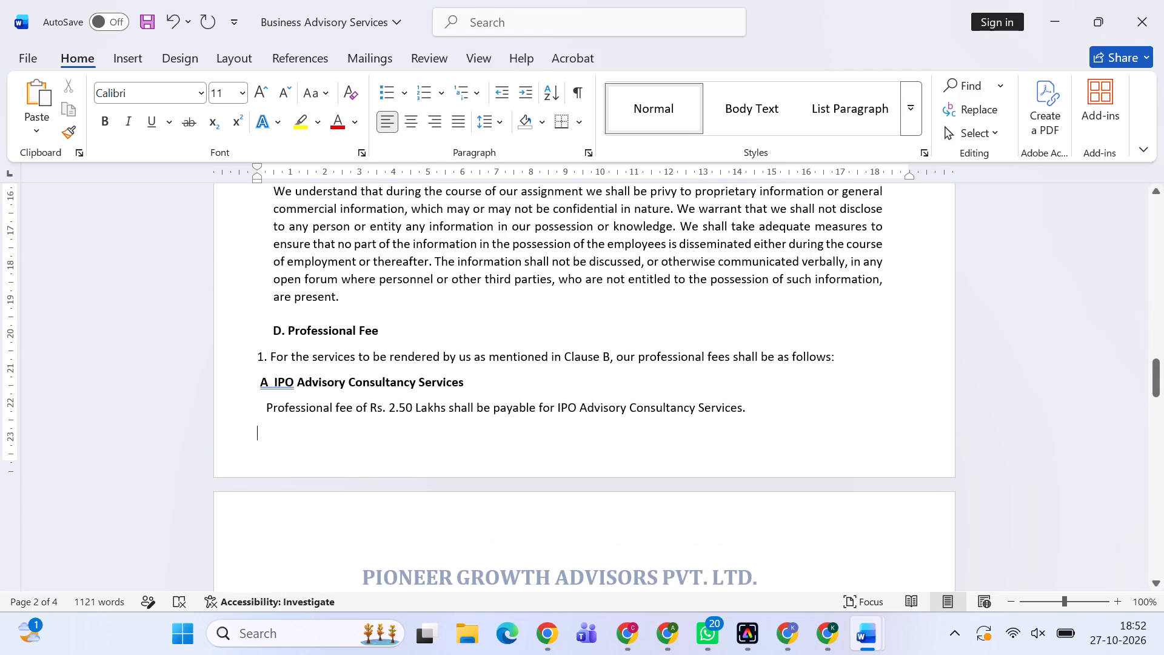
{"action": "scroll", "coordinate": [272, 345], "scroll_direction": "down", "scroll_amount": 1}
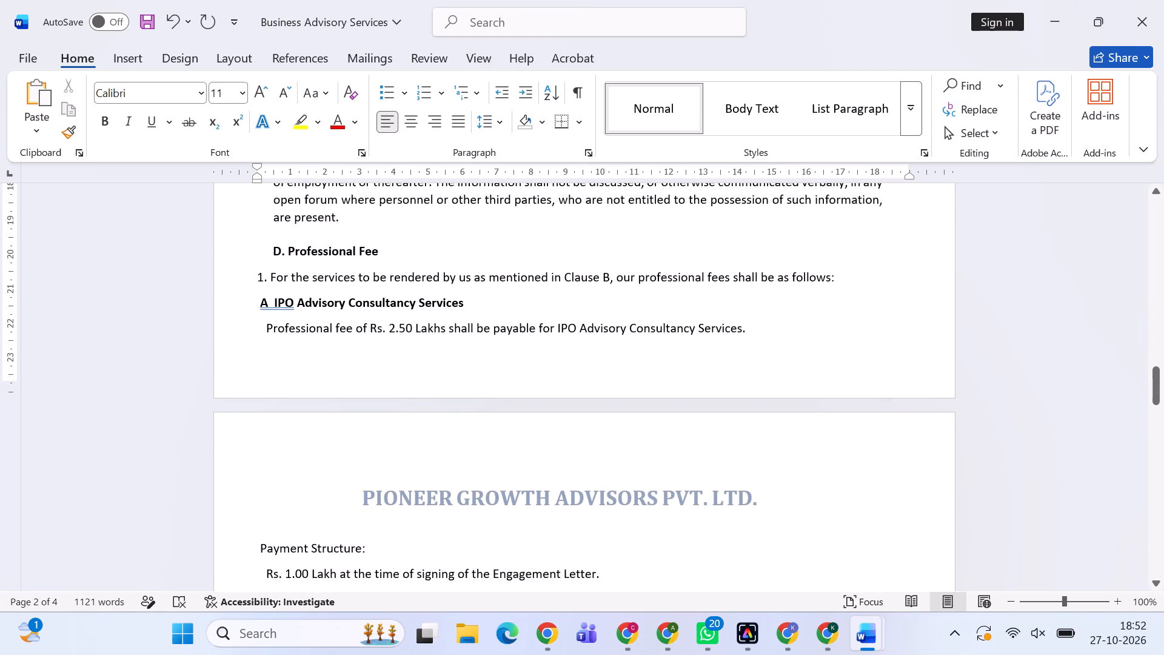
Replace the label "A" before the IPO Advisory Consultancy Services heading in section D with "(i)" and a space.
{"action": "left_click", "coordinate": [258, 300]}
{"action": "key", "text": "Right"}
{"action": "key", "text": "shift+Right"}
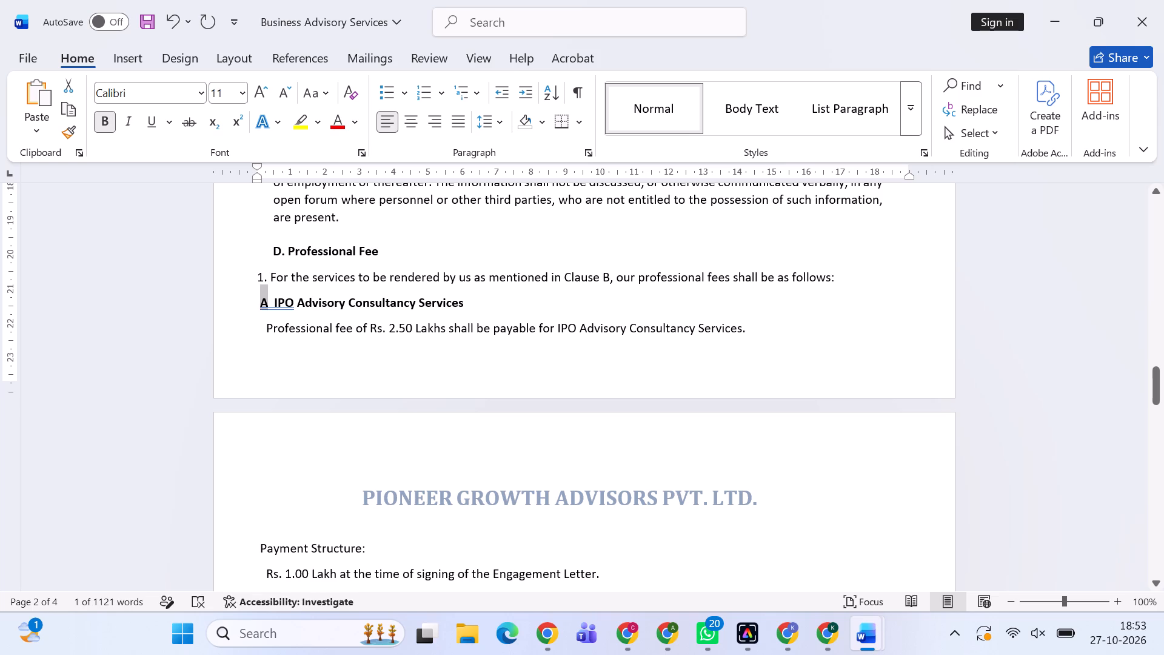
{"action": "type", "text": "(i)'"}
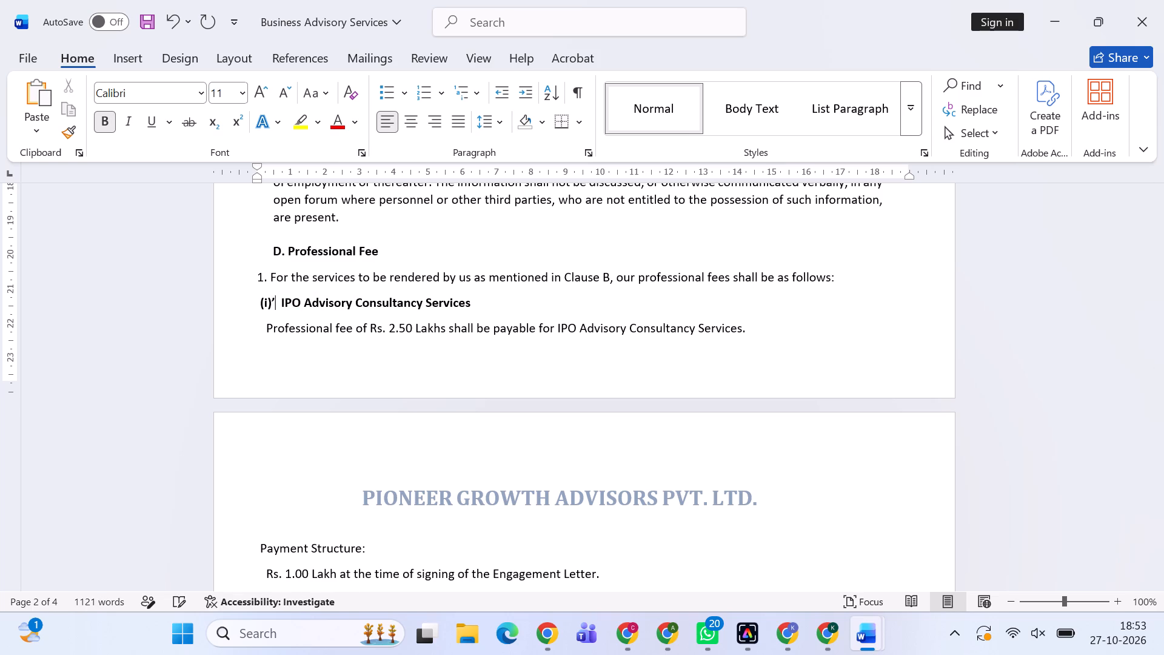
{"action": "key", "text": "BackSpace"}
{"action": "key", "text": "space"}
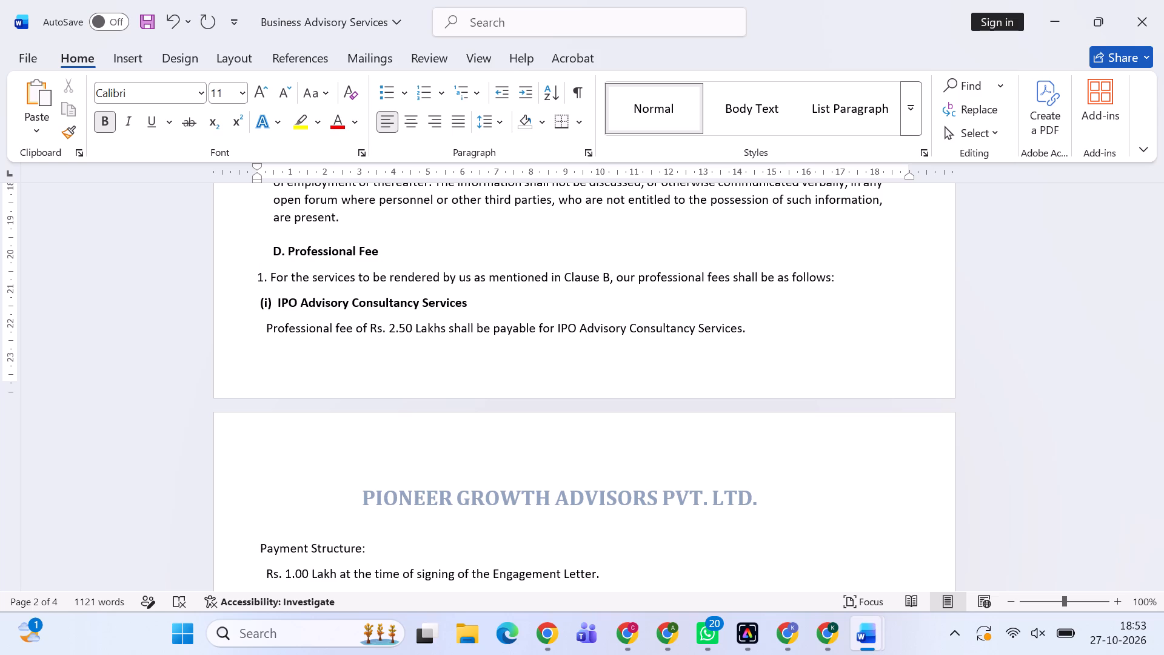
Indent the "(i) IPO Advisory Consultancy Services" heading by three spaces.
{"action": "left_click", "coordinate": [247, 301]}
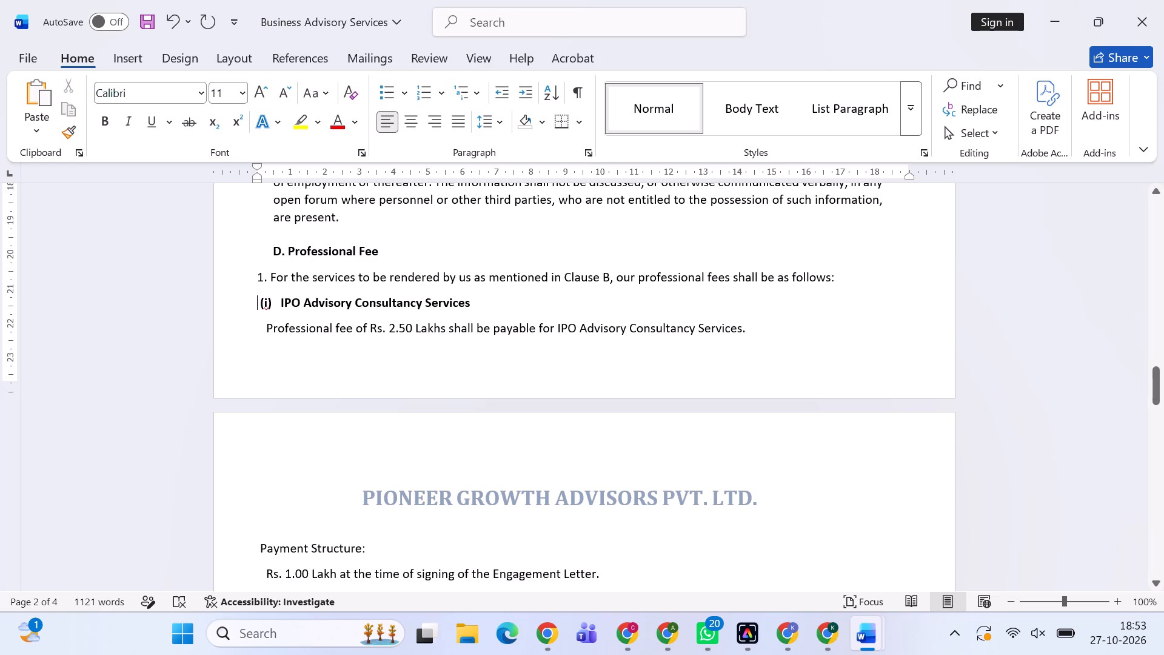
{"action": "key", "text": "space"}
{"action": "key", "text": "space"}
{"action": "key", "text": "space"}
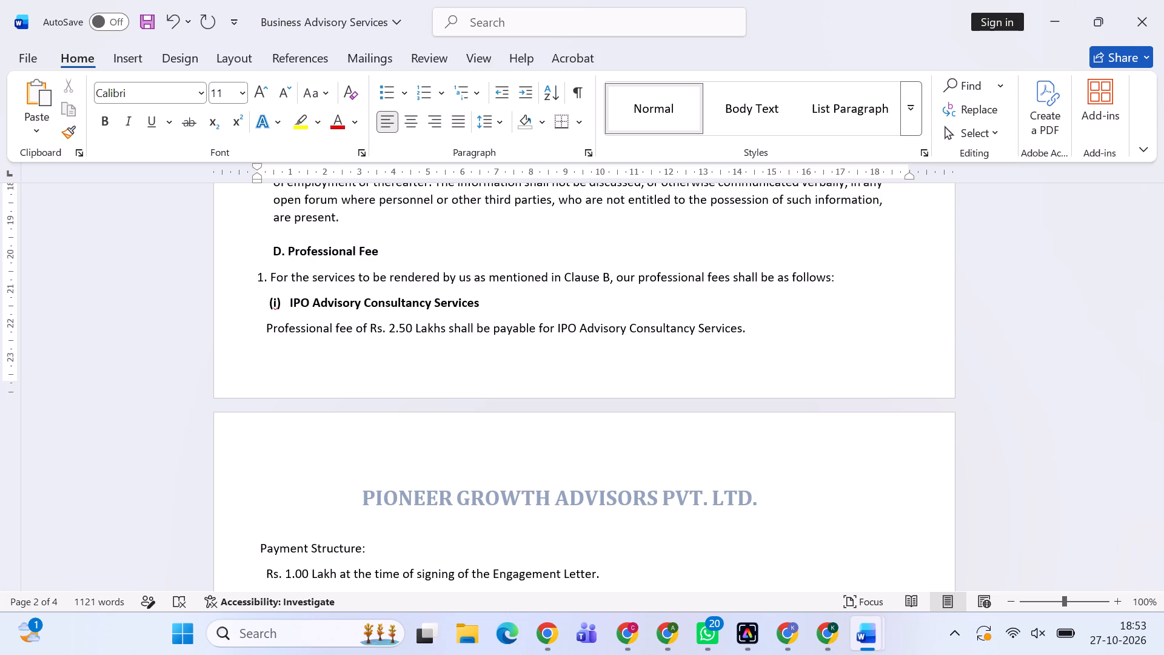
{"action": "scroll", "coordinate": [356, 310], "scroll_direction": "down", "scroll_amount": 1}
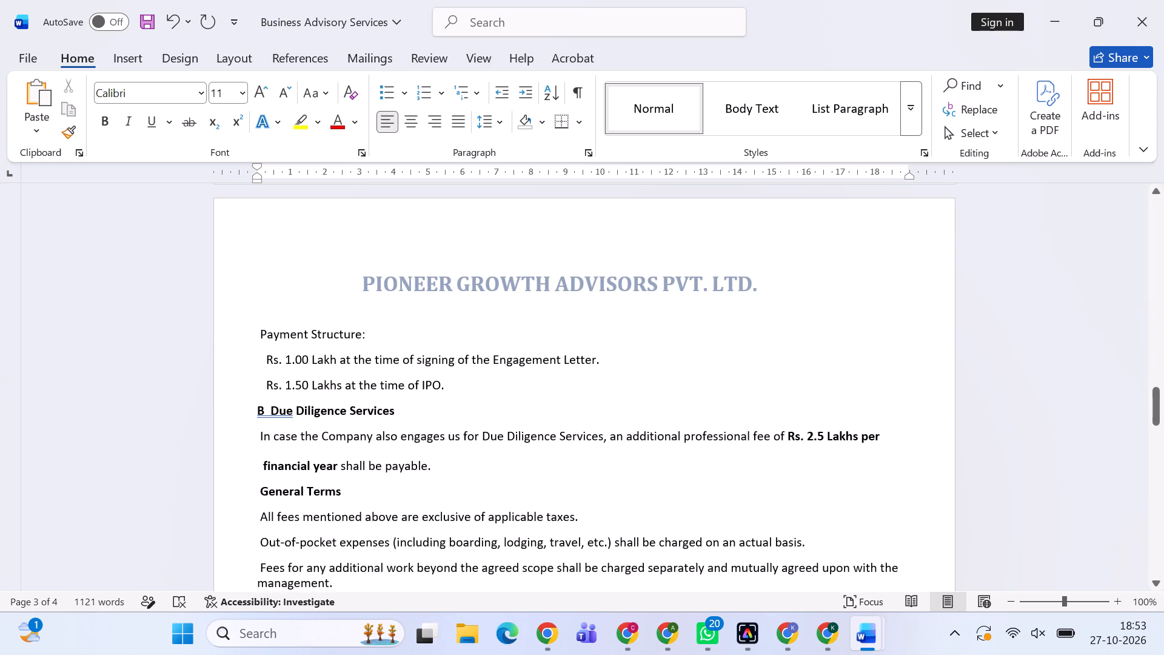
Replace the label "B" before the Due Diligence Services heading on page 3 with "(ii)" and a space.
{"action": "scroll", "coordinate": [274, 414], "scroll_direction": "up", "scroll_amount": 3}
{"action": "scroll", "coordinate": [274, 414], "scroll_direction": "down", "scroll_amount": 1}
{"action": "scroll", "coordinate": [350, 458], "scroll_direction": "down", "scroll_amount": 1}
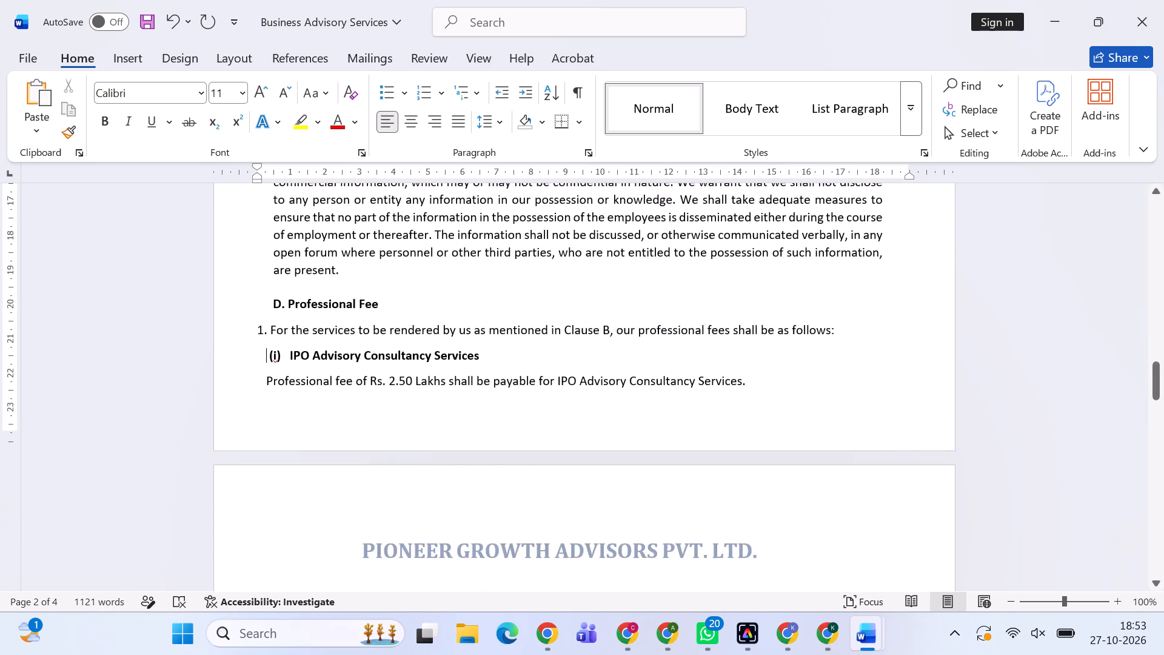
{"action": "scroll", "coordinate": [350, 458], "scroll_direction": "down", "scroll_amount": 1}
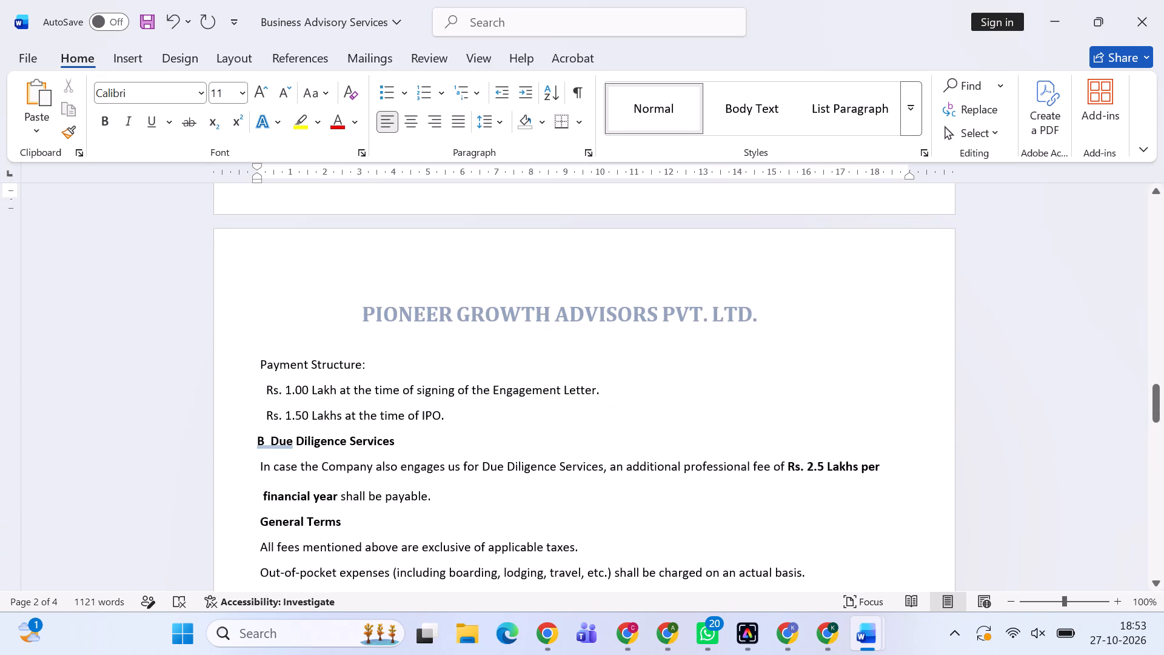
{"action": "left_click", "coordinate": [272, 431]}
{"action": "scroll", "coordinate": [272, 431], "scroll_direction": "down", "scroll_amount": 1}
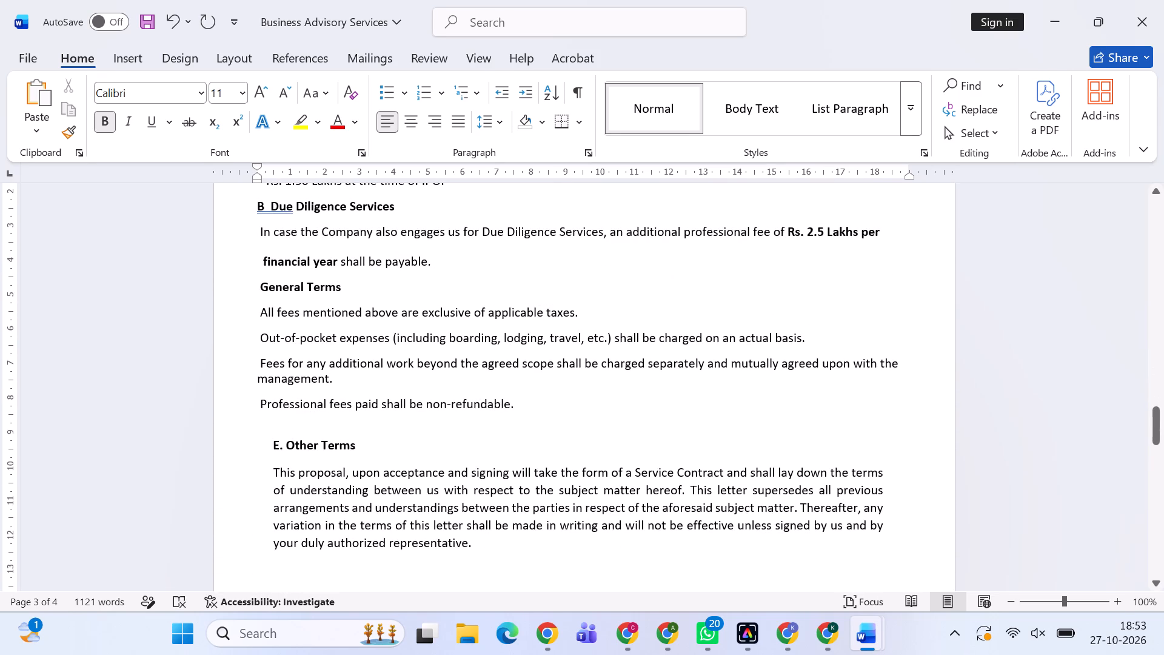
{"action": "scroll", "coordinate": [379, 406], "scroll_direction": "up", "scroll_amount": 1}
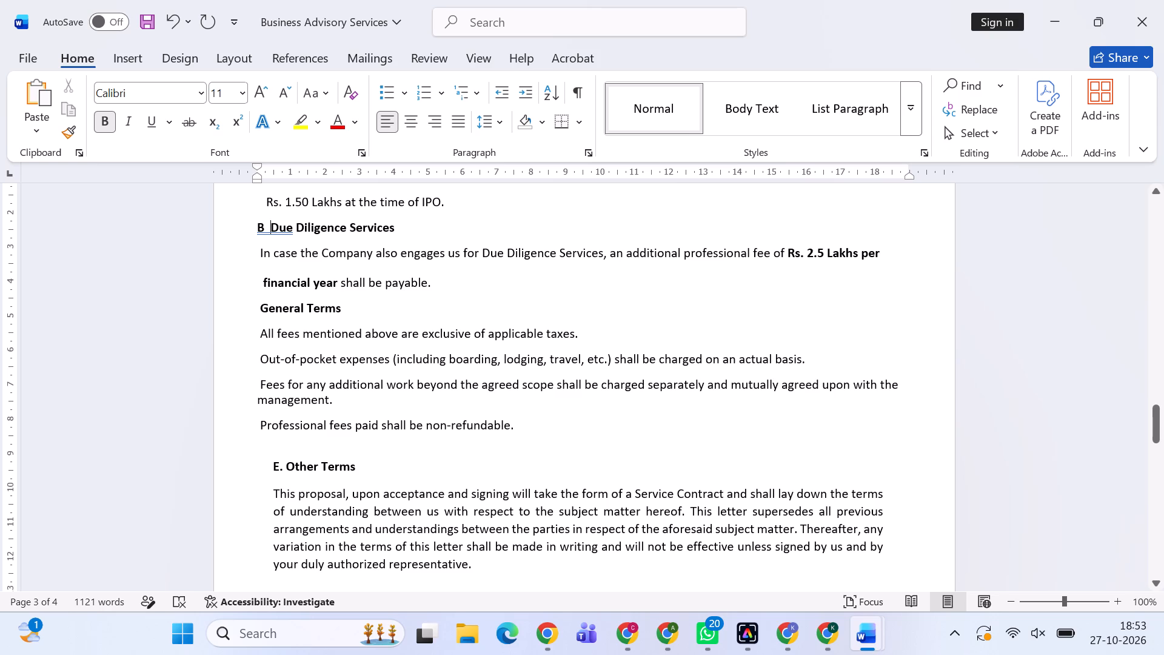
{"action": "key", "text": "BackSpace"}
{"action": "key", "text": "BackSpace"}
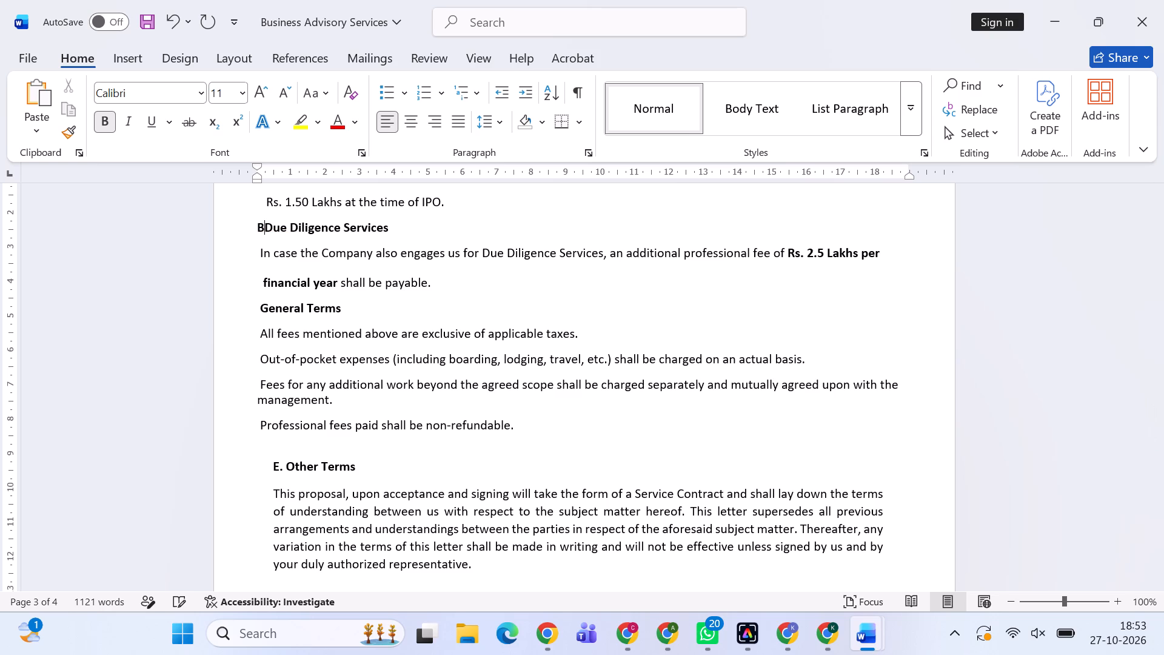
{"action": "key", "text": "BackSpace"}
{"action": "type", "text": "(ii)"}
{"action": "key", "text": "space"}
Indent the "Payment Structure:" line and the "(ii) Due Diligence Services" heading on page 3 by one space each.
{"action": "scroll", "coordinate": [461, 397], "scroll_direction": "up", "scroll_amount": 1}
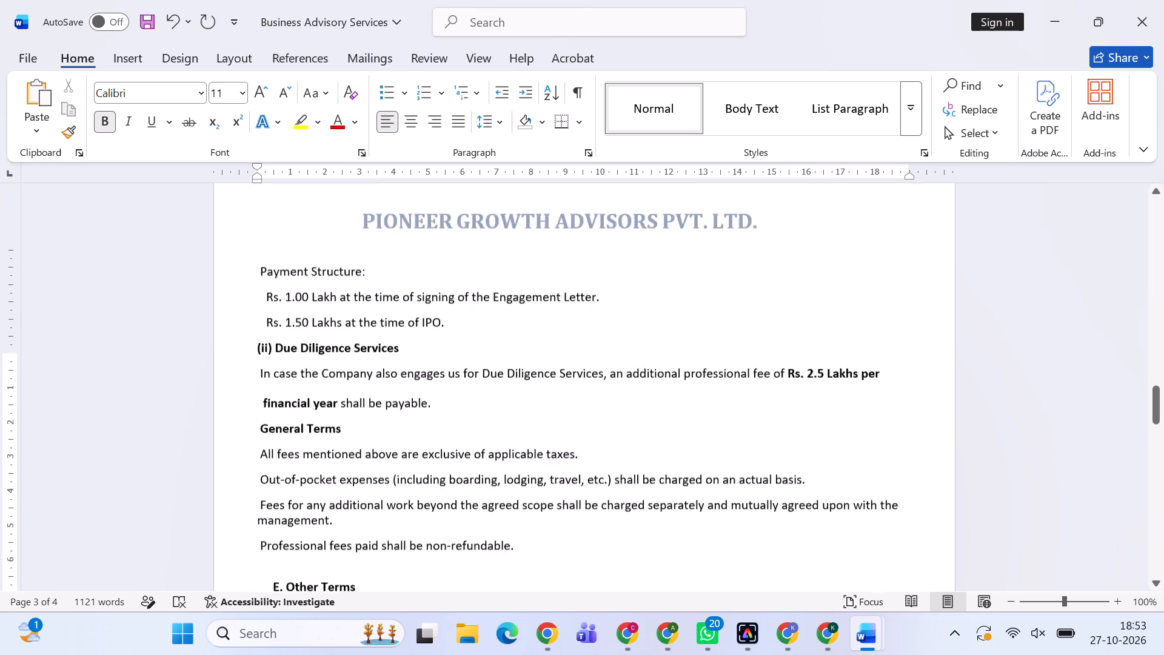
{"action": "scroll", "coordinate": [461, 397], "scroll_direction": "up", "scroll_amount": 1}
{"action": "scroll", "coordinate": [331, 413], "scroll_direction": "up", "scroll_amount": 1}
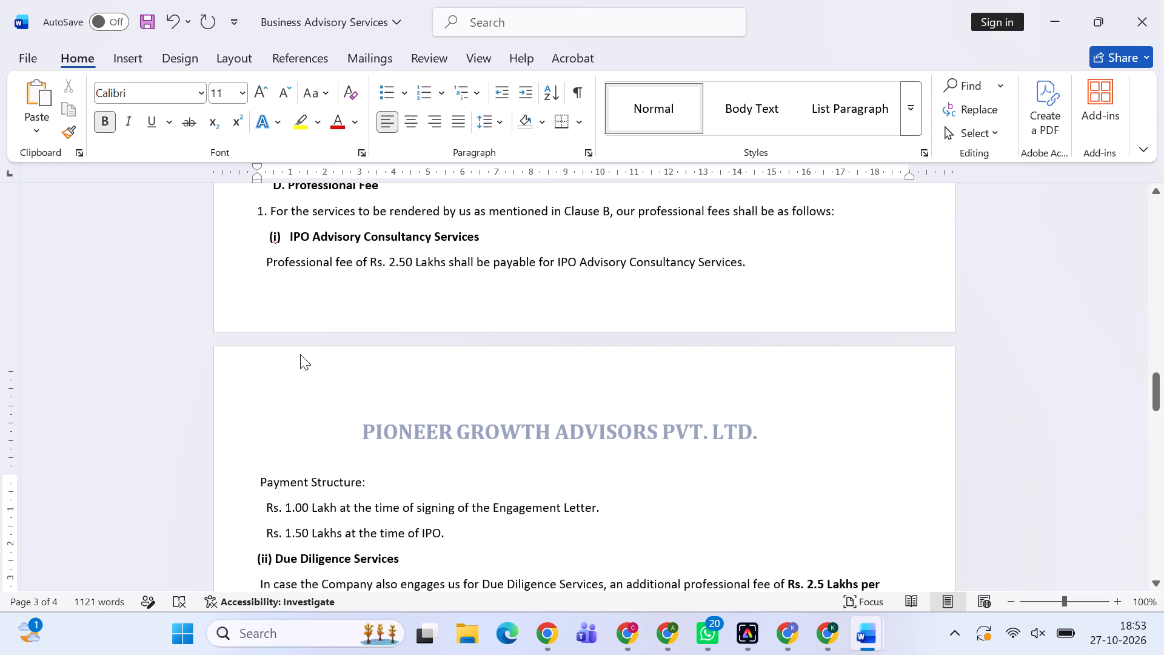
{"action": "left_click", "coordinate": [263, 471]}
{"action": "left_click", "coordinate": [258, 463]}
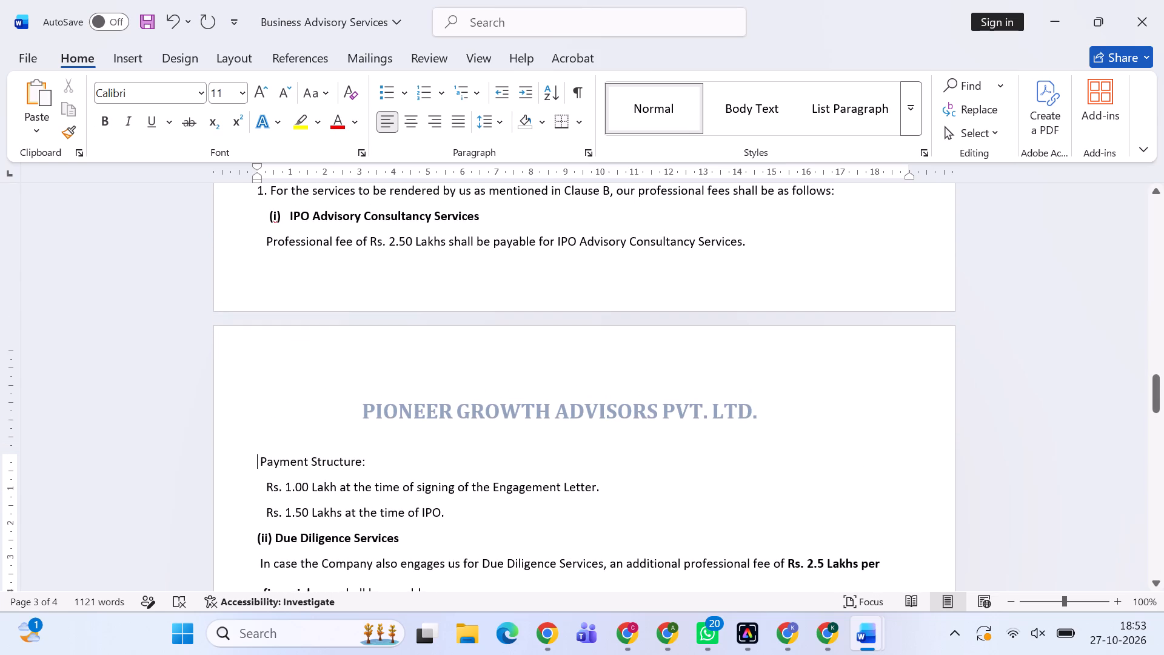
{"action": "key", "text": "space"}
{"action": "key", "text": "space"}
{"action": "key", "text": "space"}
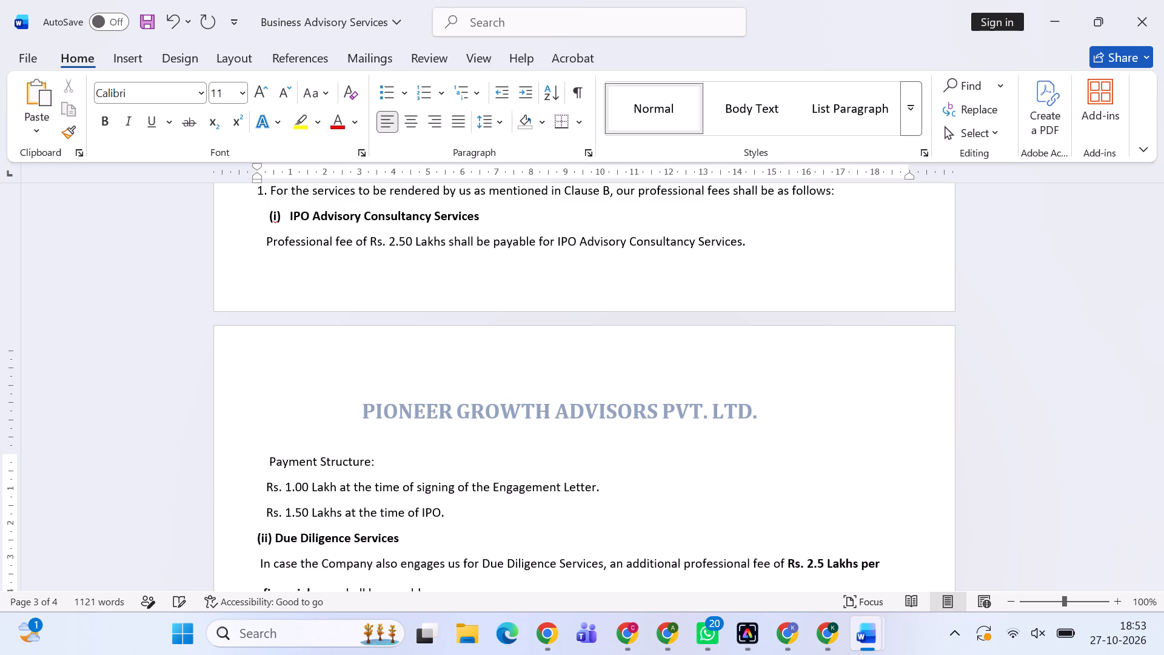
{"action": "key", "text": "BackSpace"}
{"action": "key", "text": "BackSpace"}
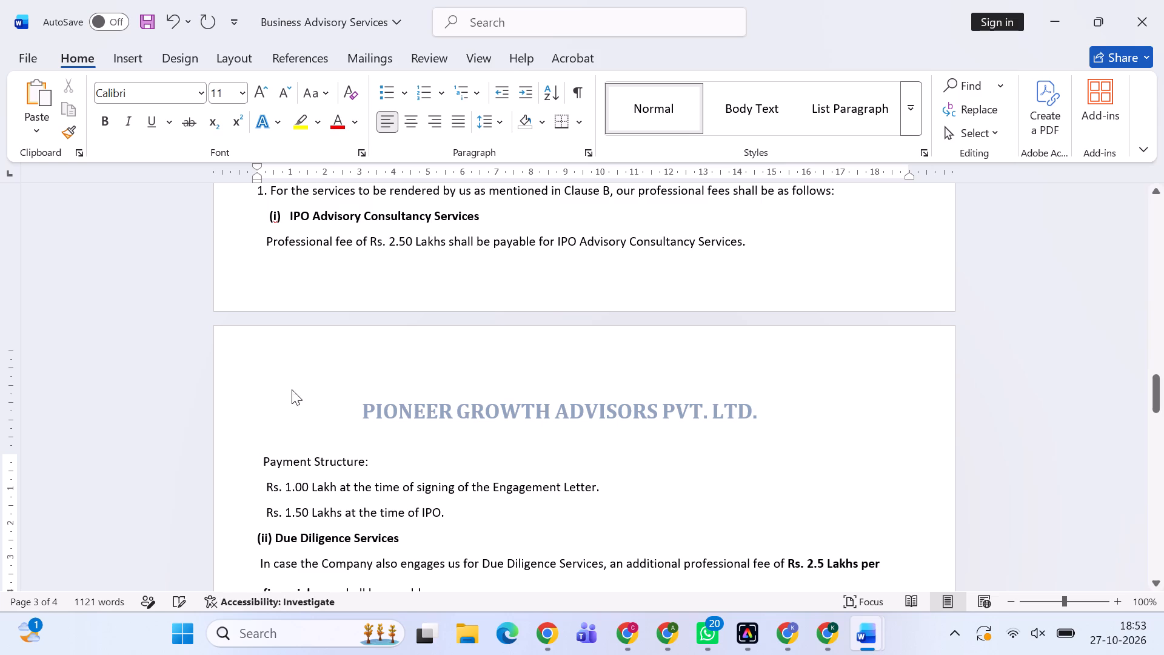
{"action": "left_click", "coordinate": [258, 537]}
{"action": "key", "text": "space"}
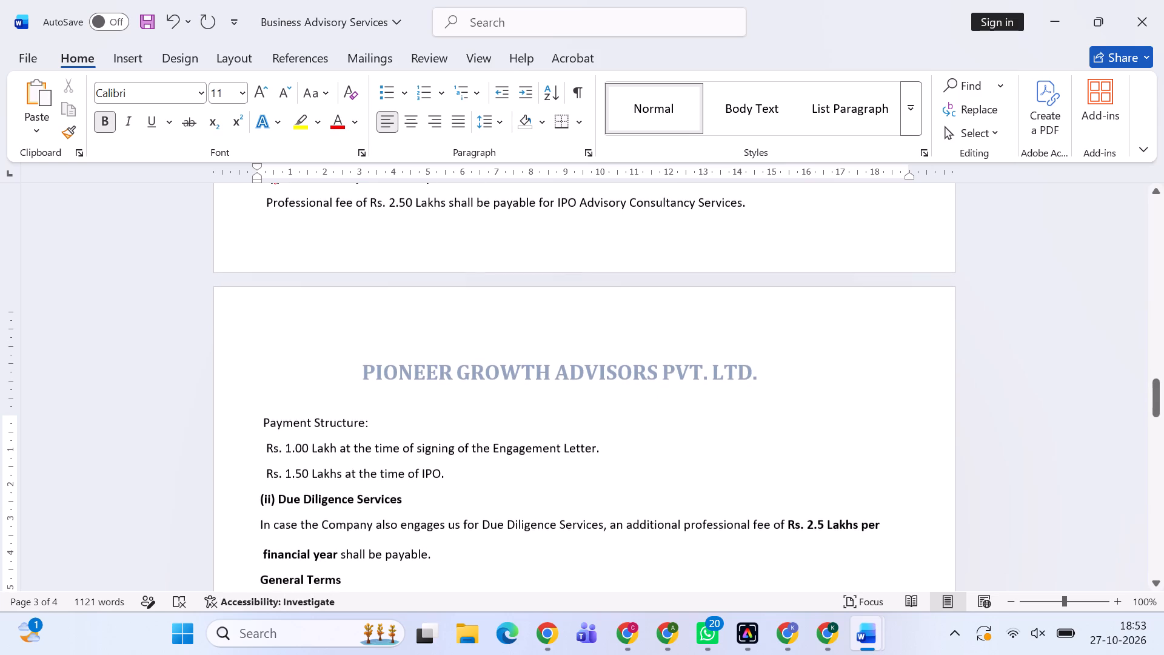
Remove the line gap before "financial year" in the Due Diligence fee sentence and indent its first line by one space.
{"action": "left_click", "coordinate": [247, 539]}
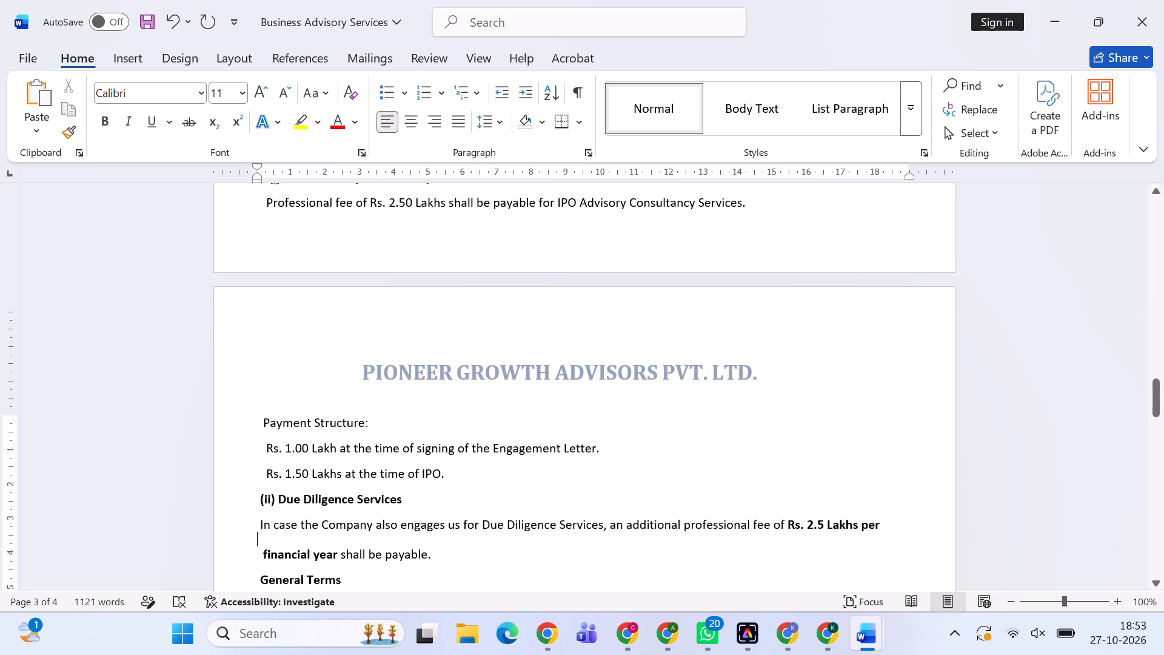
{"action": "key", "text": "BackSpace"}
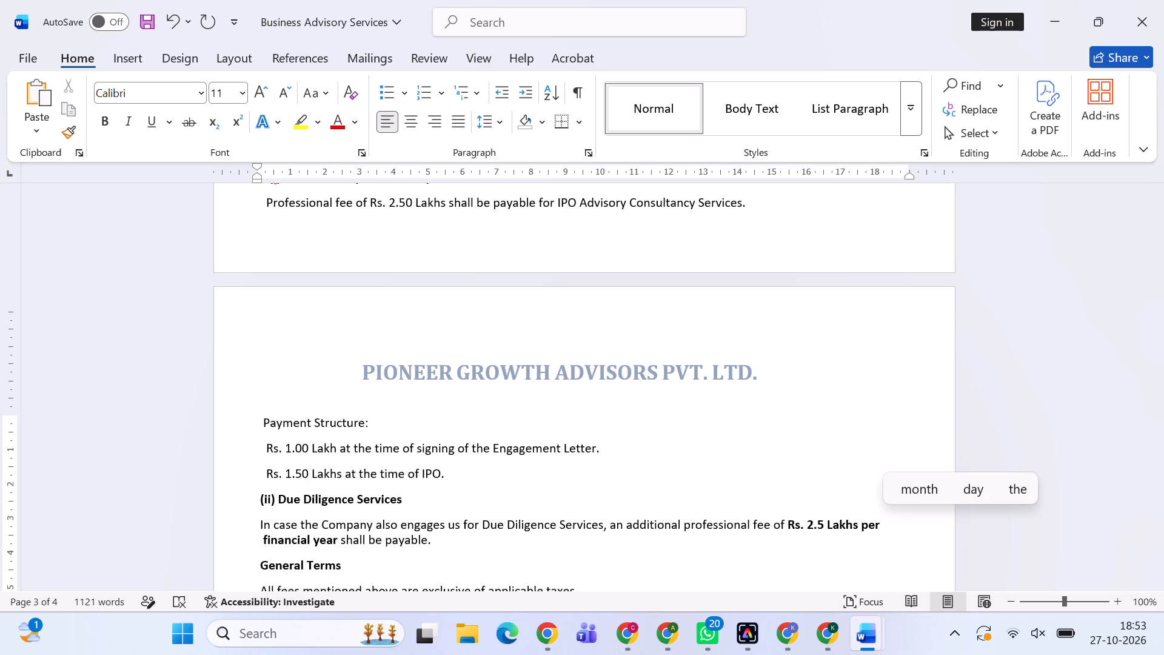
{"action": "left_click", "coordinate": [261, 522]}
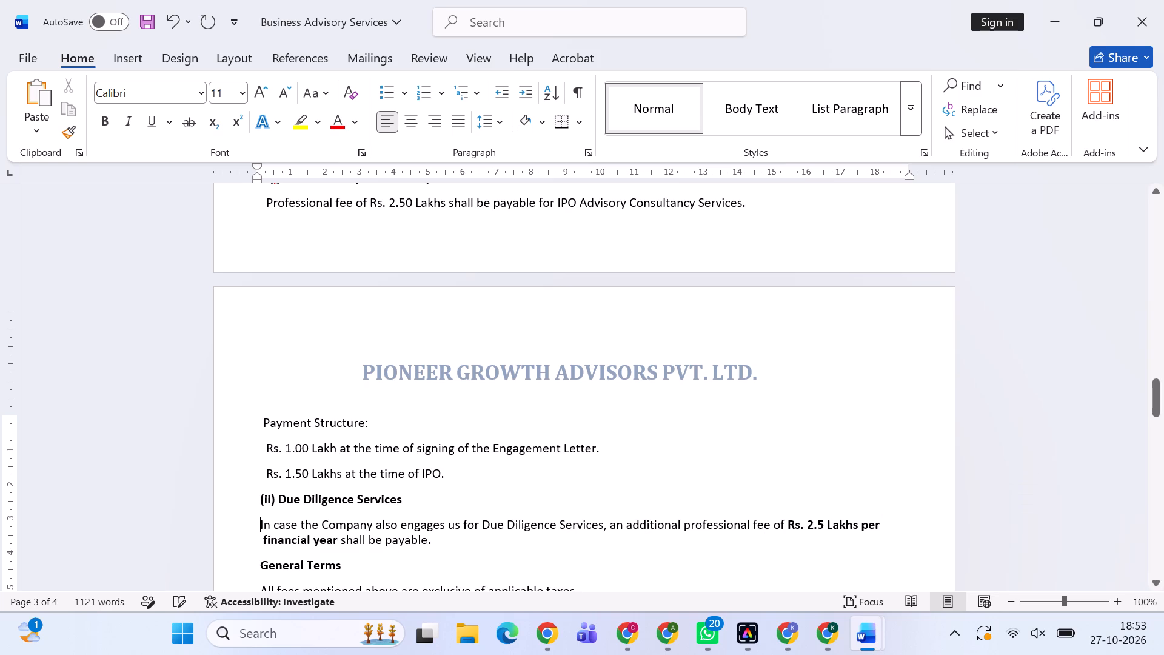
{"action": "key", "text": "space"}
{"action": "key", "text": "space"}
{"action": "key", "text": "BackSpace"}
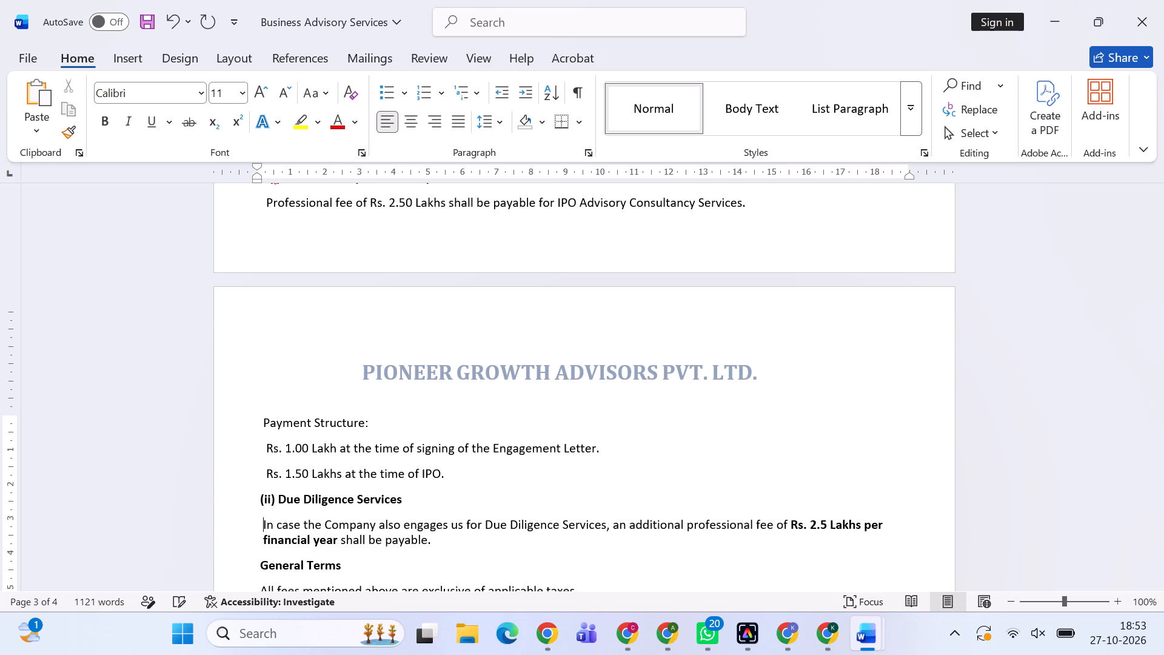
Review the Professional Fee section across pages 2 and 3, comparing the alignment of its clauses, headings and Due Diligence paragraph.
{"action": "scroll", "coordinate": [271, 351], "scroll_direction": "up", "scroll_amount": 1}
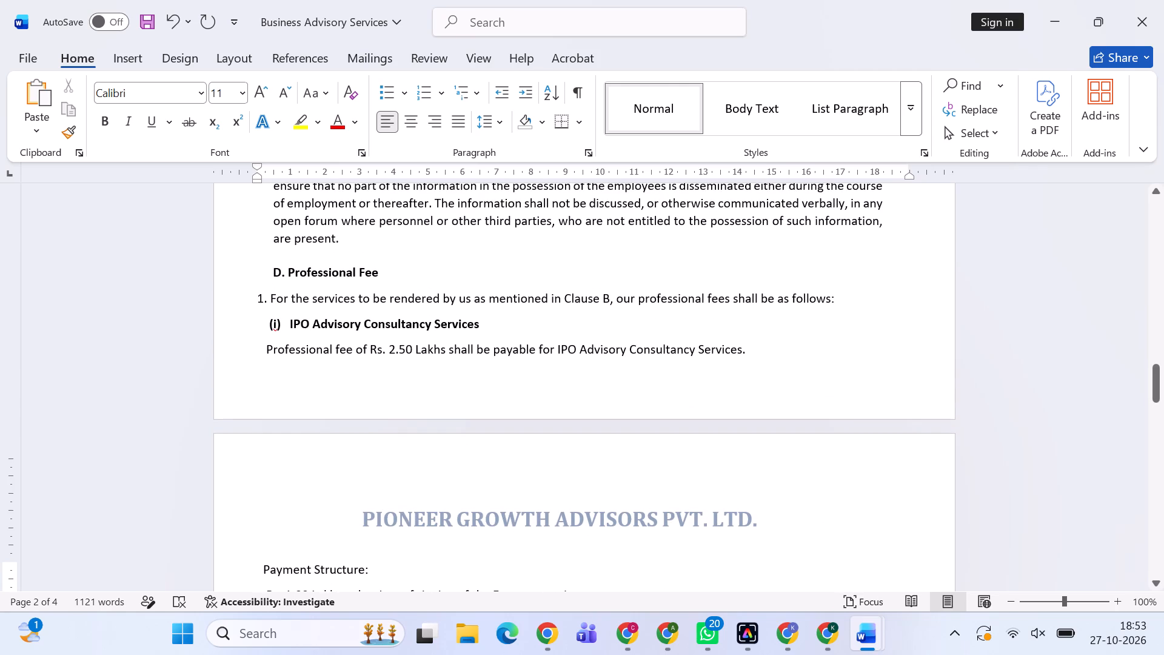
{"action": "scroll", "coordinate": [607, 425], "scroll_direction": "down", "scroll_amount": 1}
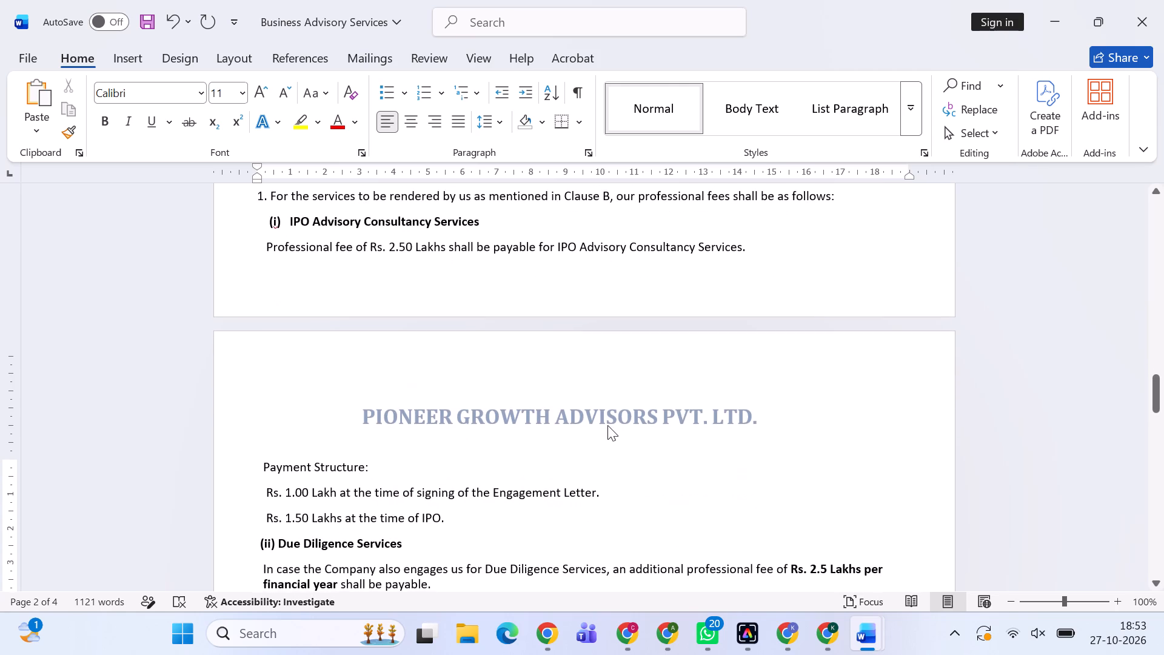
{"action": "scroll", "coordinate": [607, 425], "scroll_direction": "down", "scroll_amount": 1}
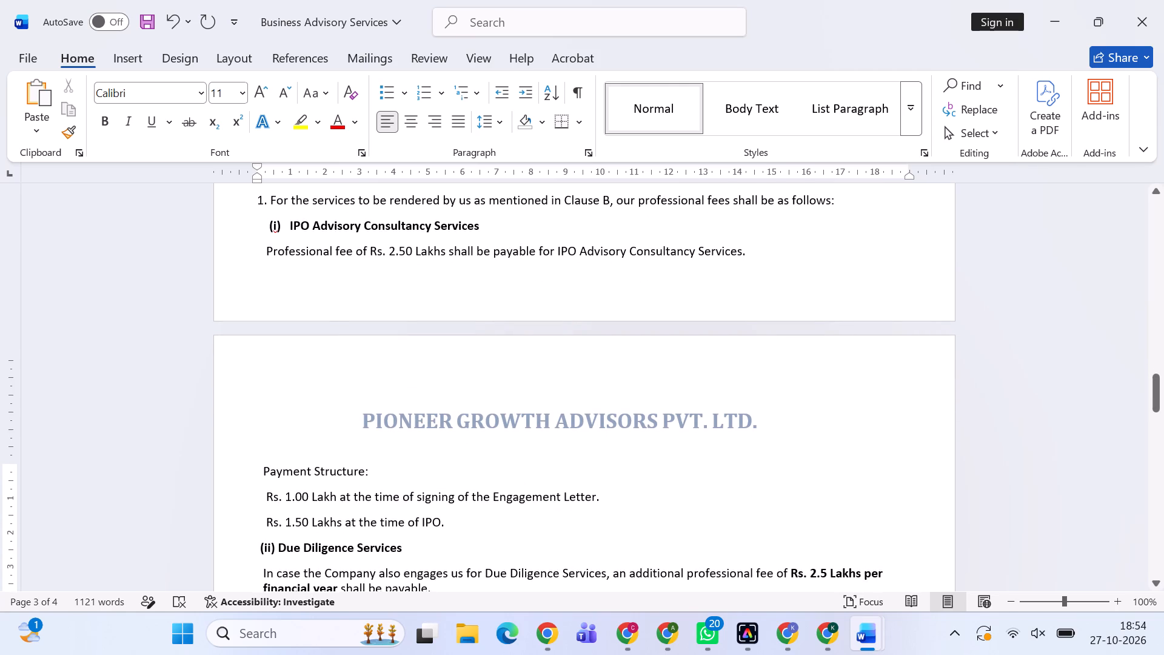
{"action": "scroll", "coordinate": [427, 537], "scroll_direction": "down", "scroll_amount": 1}
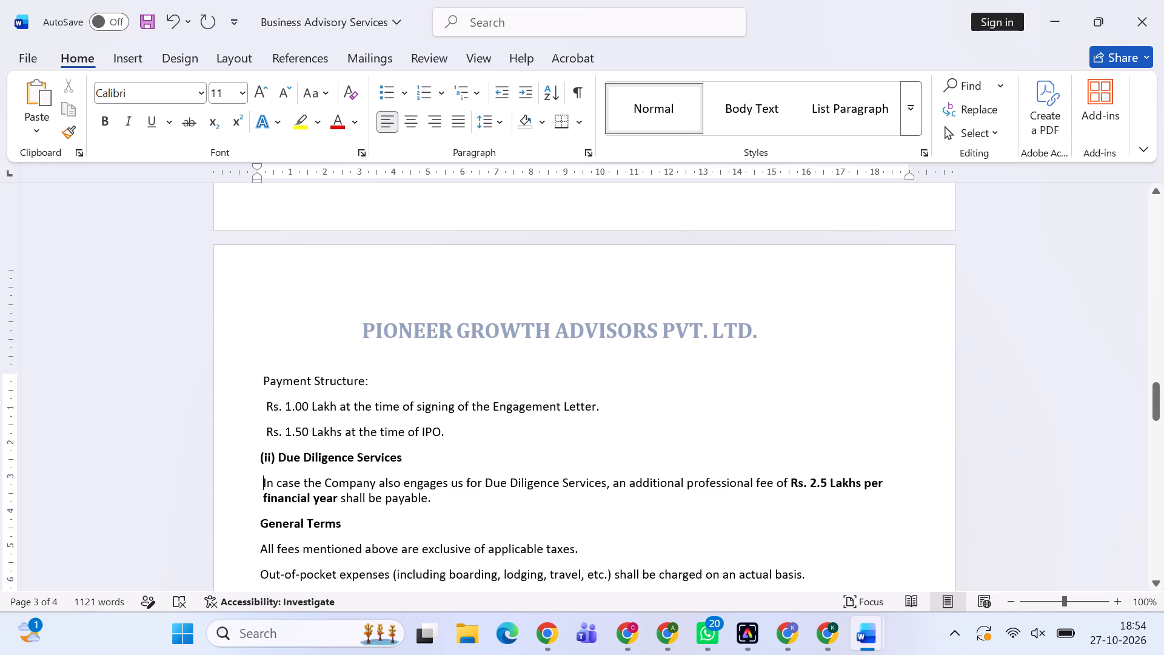
{"action": "left_click_drag", "start_coordinate": [446, 504], "coordinate": [255, 457]}
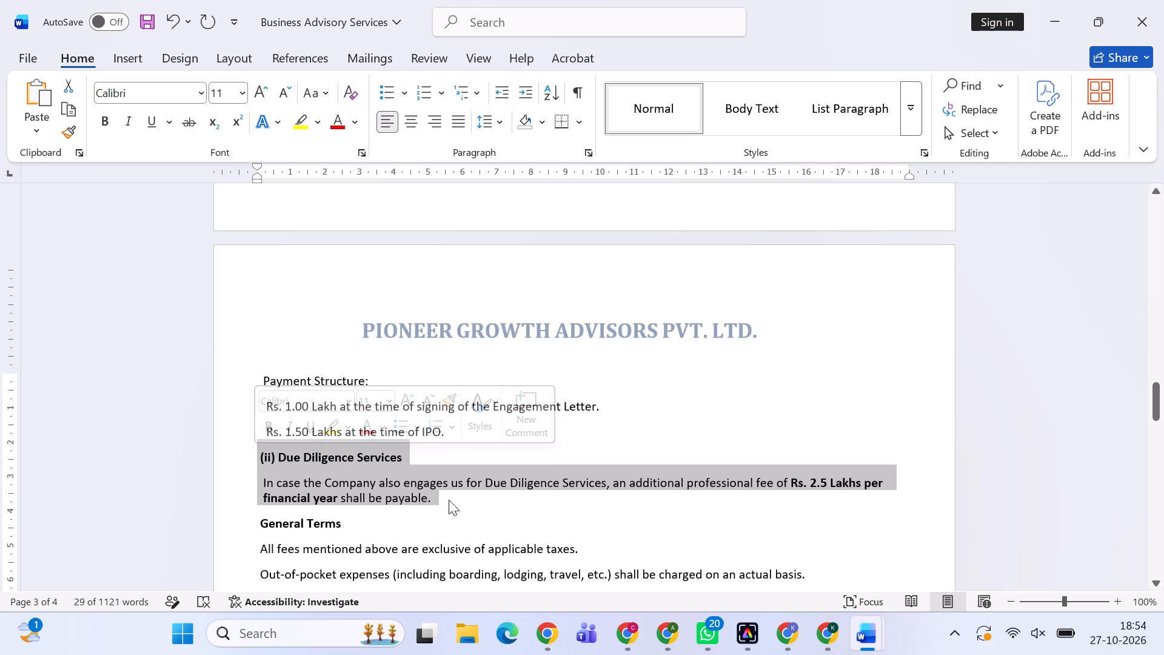
{"action": "left_click", "coordinate": [449, 500]}
{"action": "scroll", "coordinate": [449, 500], "scroll_direction": "down", "scroll_amount": 1}
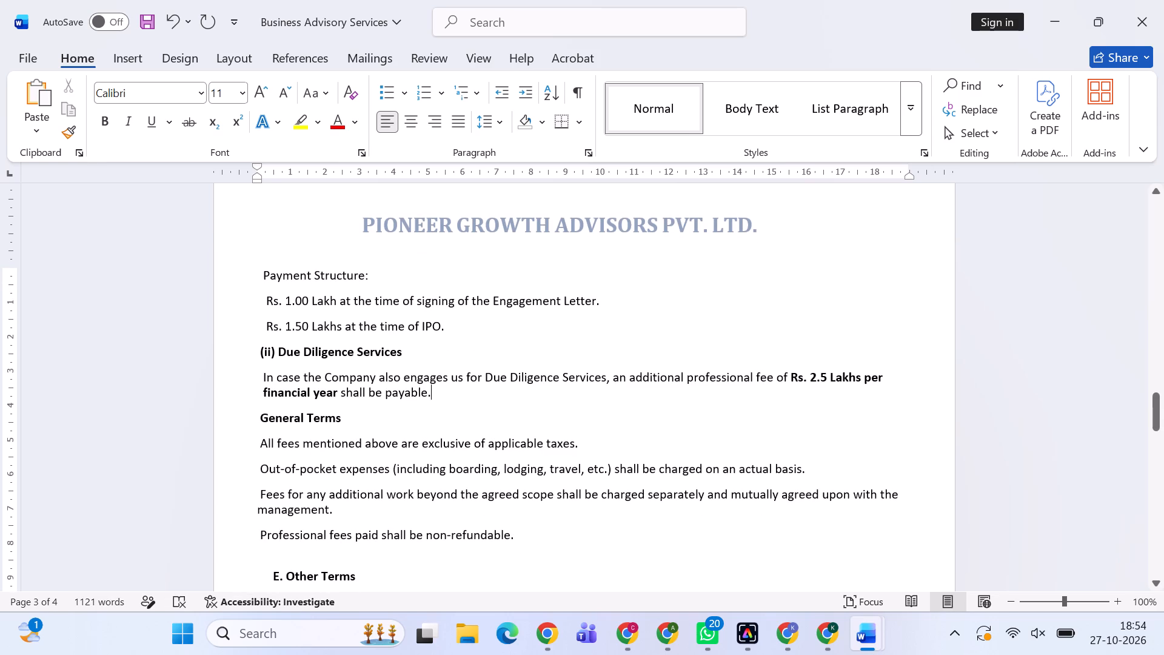
{"action": "scroll", "coordinate": [449, 500], "scroll_direction": "up", "scroll_amount": 1}
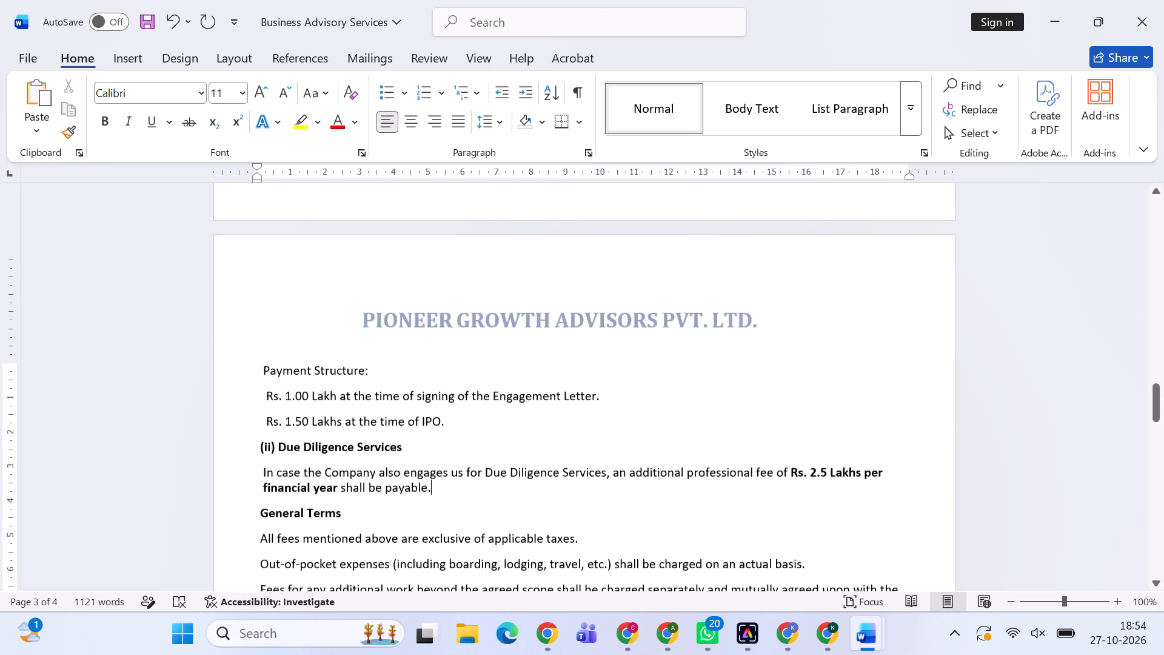
{"action": "scroll", "coordinate": [278, 421], "scroll_direction": "up", "scroll_amount": 2}
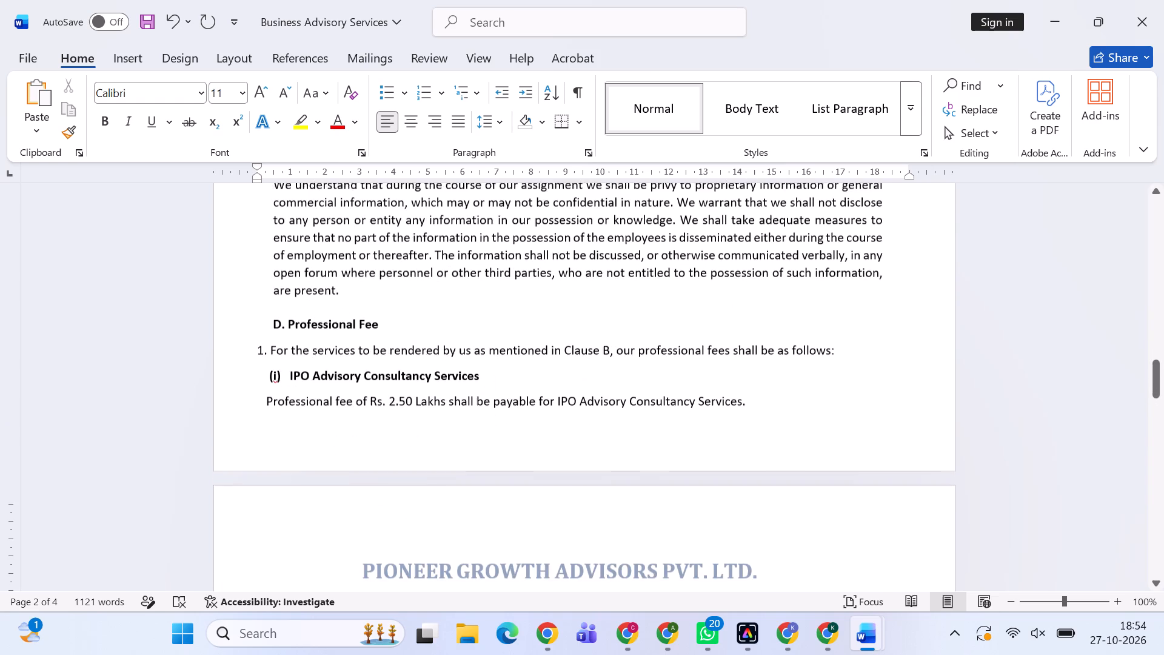
Indent the "1. For the services to be rendered by us" line under D. Professional Fee by seven spaces.
{"action": "left_click", "coordinate": [253, 345]}
{"action": "key", "text": "space"}
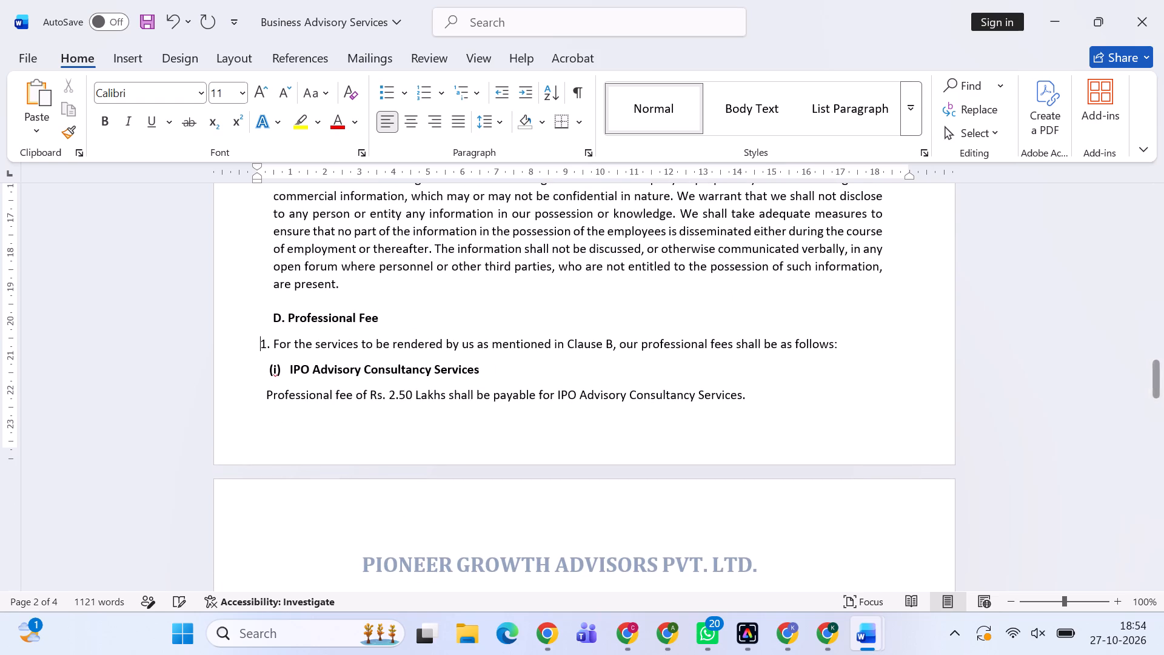
{"action": "key", "text": "space"}
{"action": "key", "text": "space"}
{"action": "key", "text": "space"}
{"action": "key", "text": "space"}
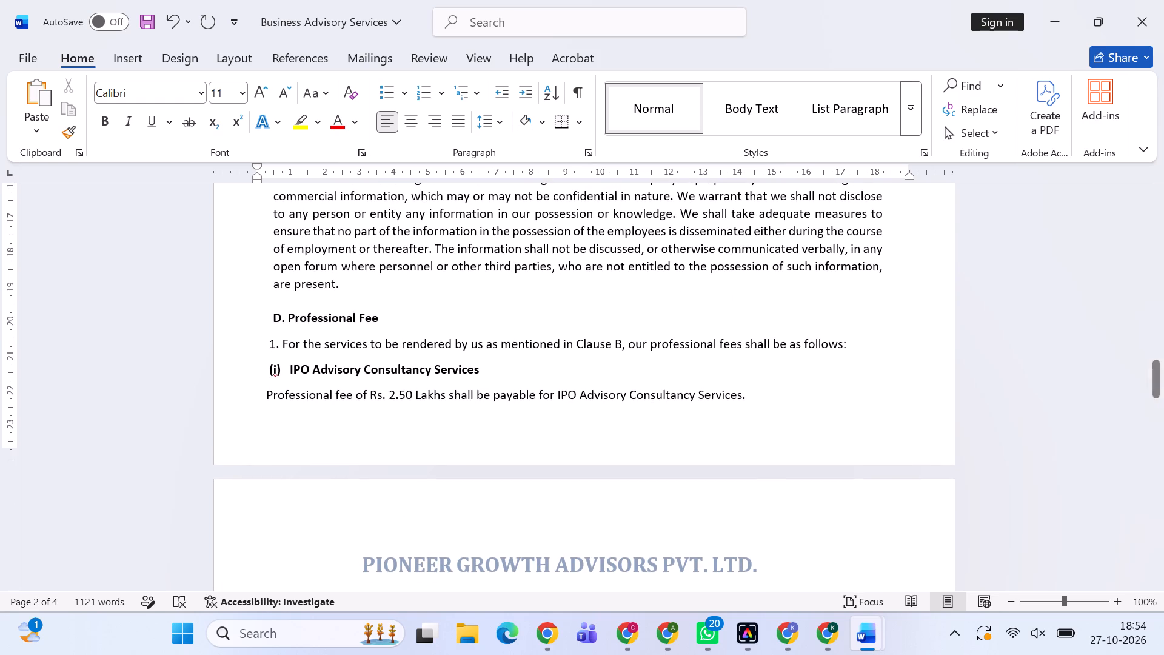
{"action": "key", "text": "space"}
{"action": "key", "text": "space"}
Indent the "(i) IPO Advisory Consultancy Services" heading by three more spaces and the Professional fee sentence below it by five.
{"action": "left_click", "coordinate": [267, 366]}
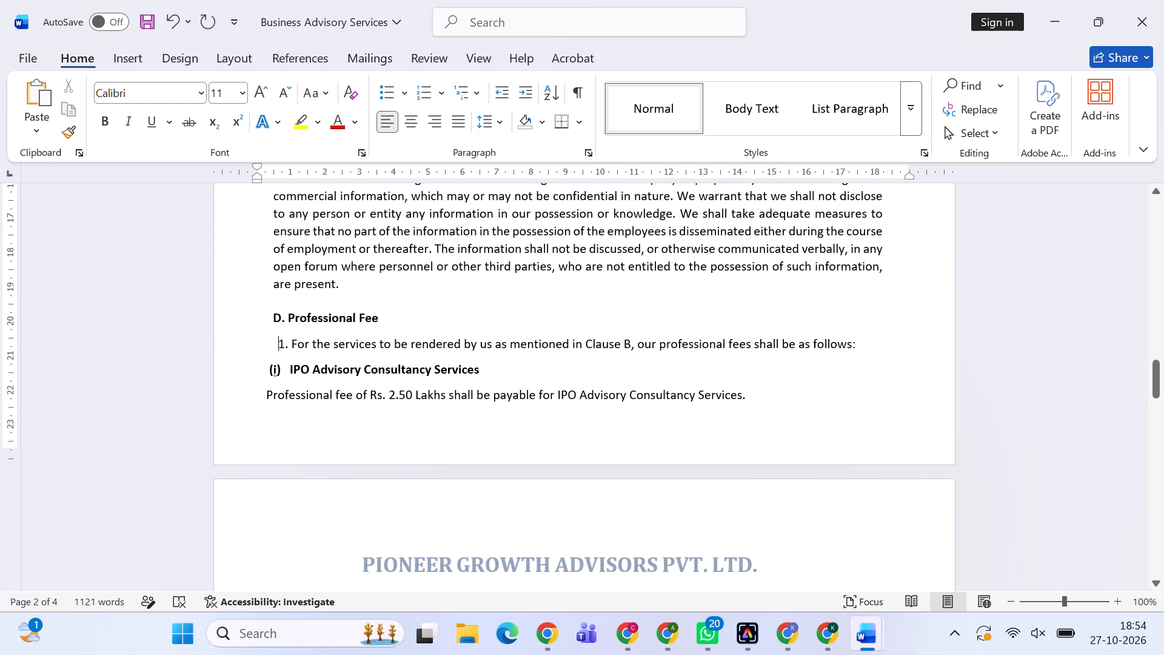
{"action": "key", "text": "space"}
{"action": "key", "text": "space"}
{"action": "key", "text": "space"}
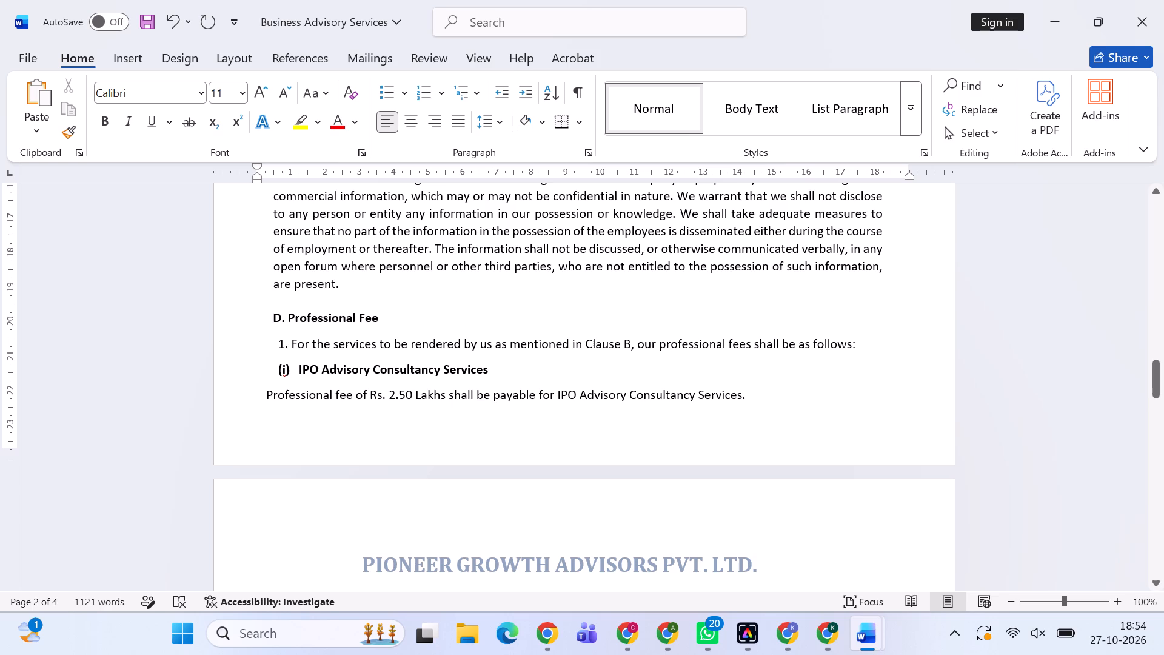
{"action": "left_click", "coordinate": [268, 394]}
{"action": "key", "text": "space"}
{"action": "key", "text": "space"}
{"action": "key", "text": "space"}
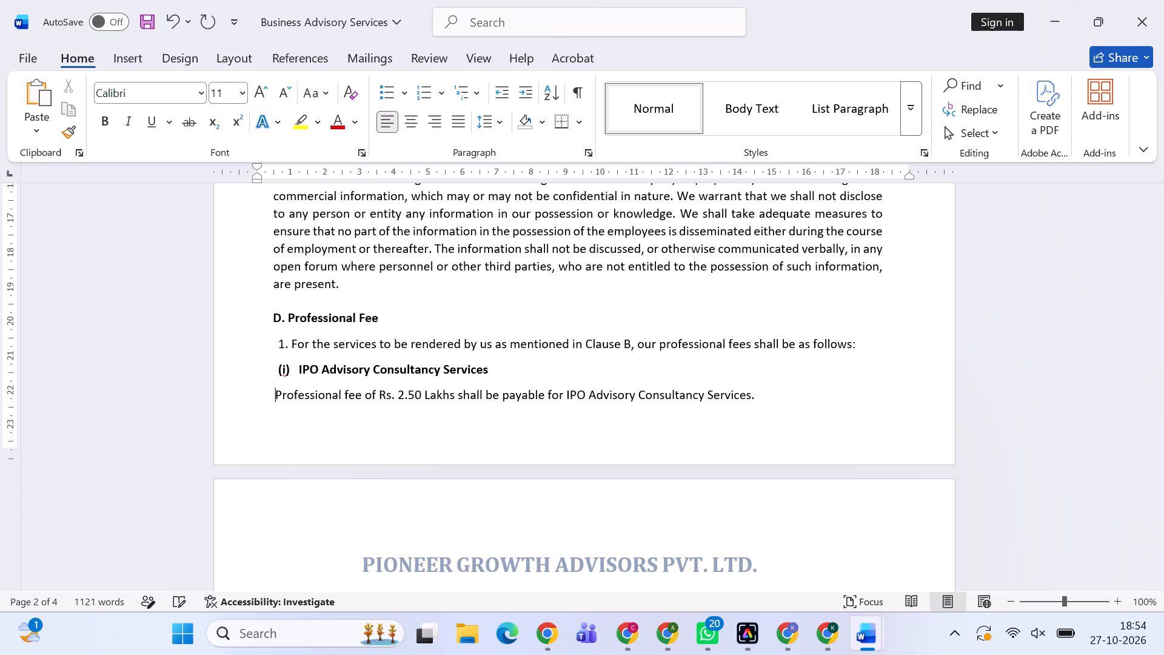
{"action": "key", "text": "space"}
{"action": "key", "text": "space"}
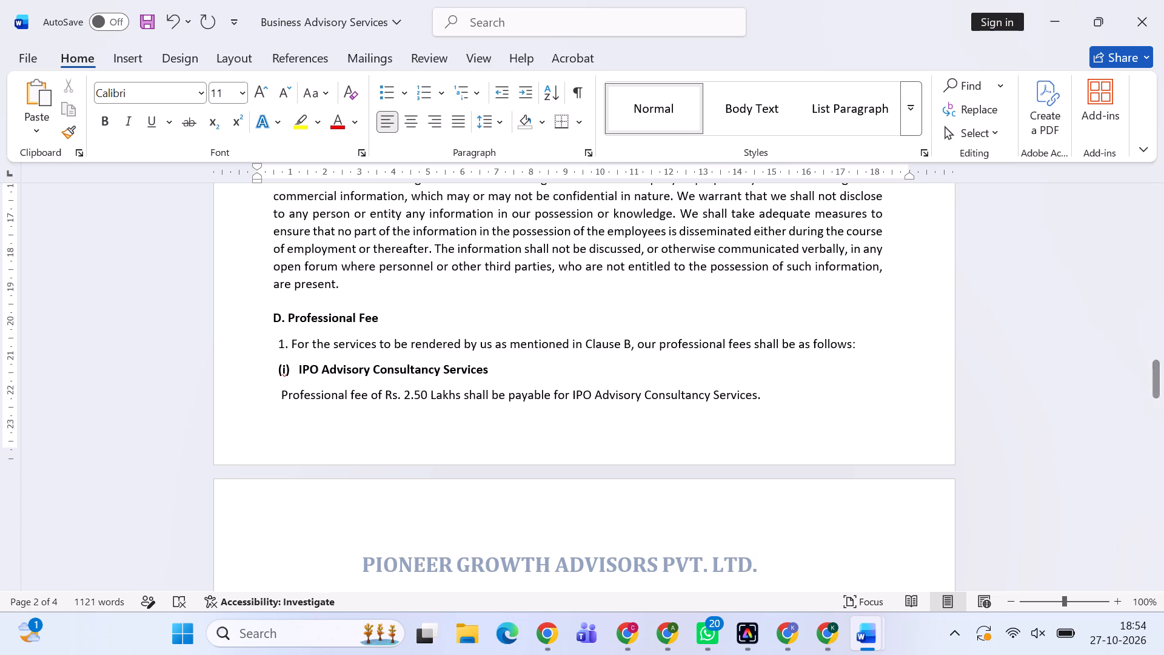
Indent the "Payment Structure:" line on page 3 by one more space to align it with the payment lines below.
{"action": "scroll", "coordinate": [289, 417], "scroll_direction": "down", "scroll_amount": 1}
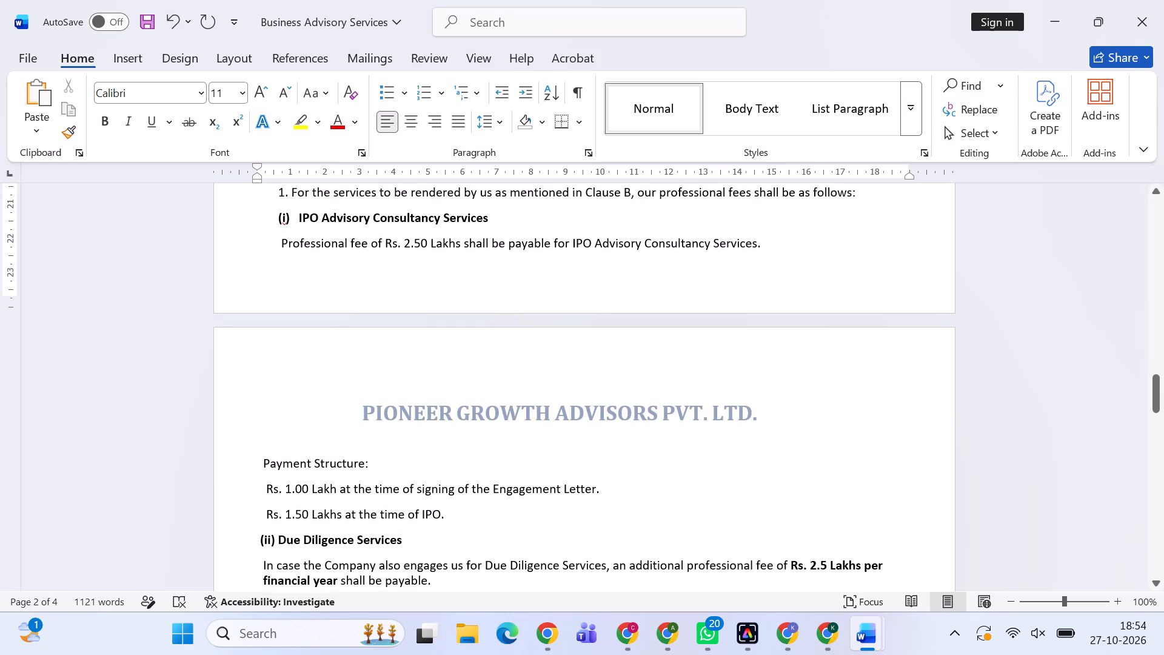
{"action": "left_click", "coordinate": [266, 463]}
{"action": "key", "text": "space"}
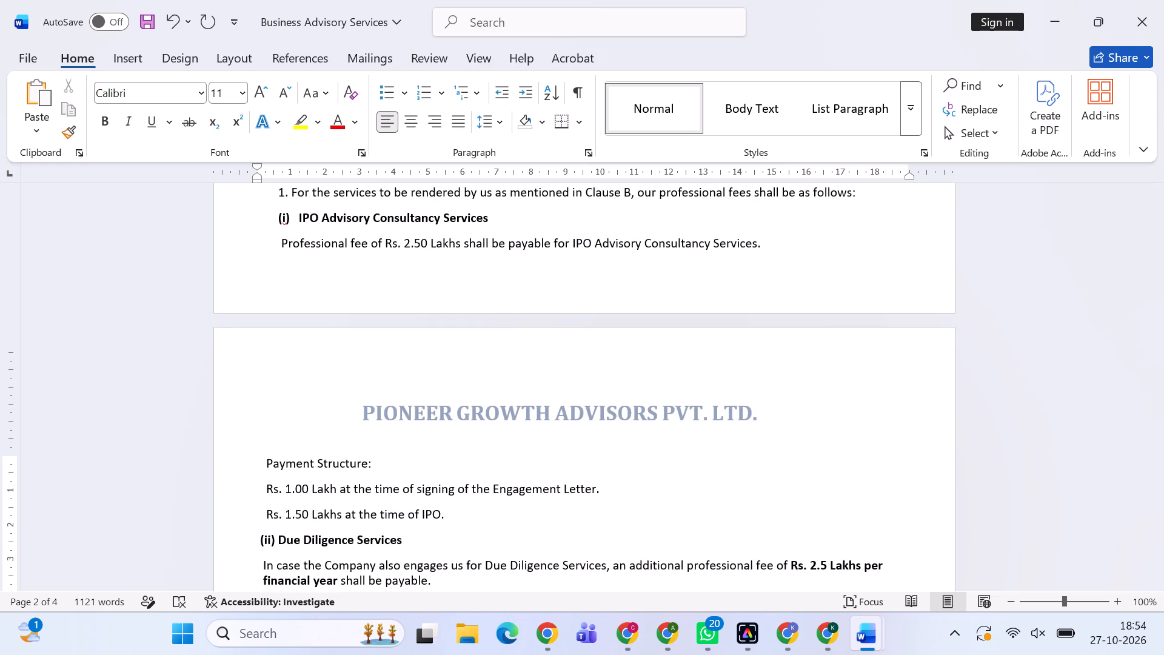
{"action": "key", "text": "space"}
{"action": "key", "text": "BackSpace"}
Indent the "(ii) Due Diligence Services" heading by two more spaces and both lines of its fee sentence by one space each.
{"action": "left_click", "coordinate": [249, 532]}
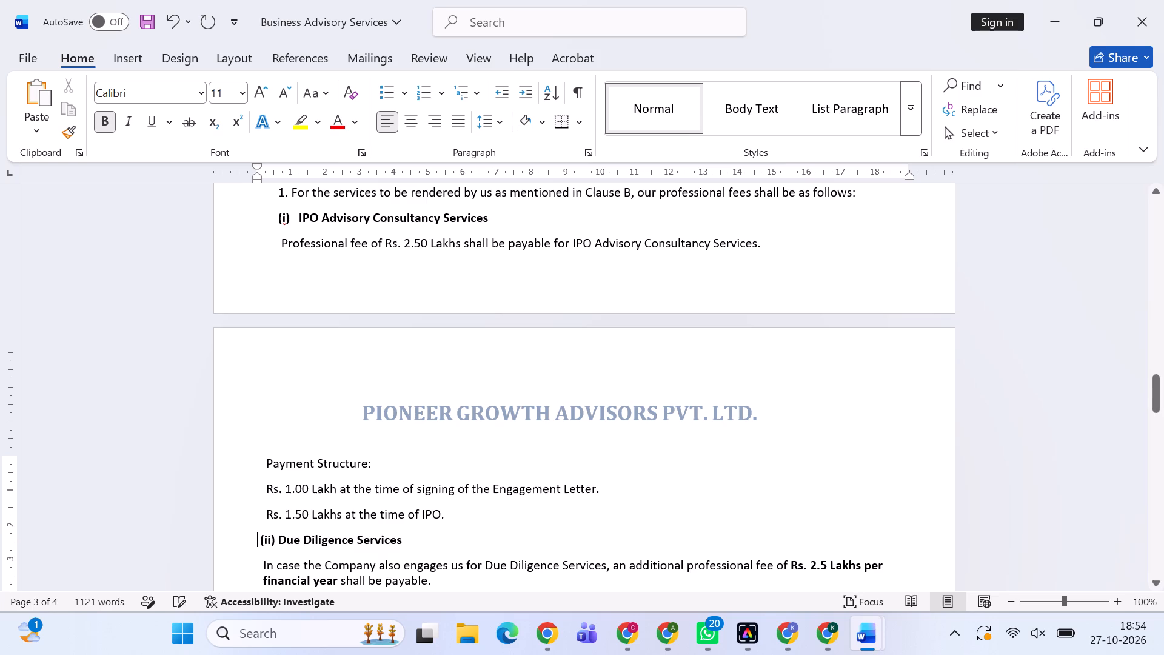
{"action": "key", "text": "Right"}
{"action": "key", "text": "space"}
{"action": "key", "text": "space"}
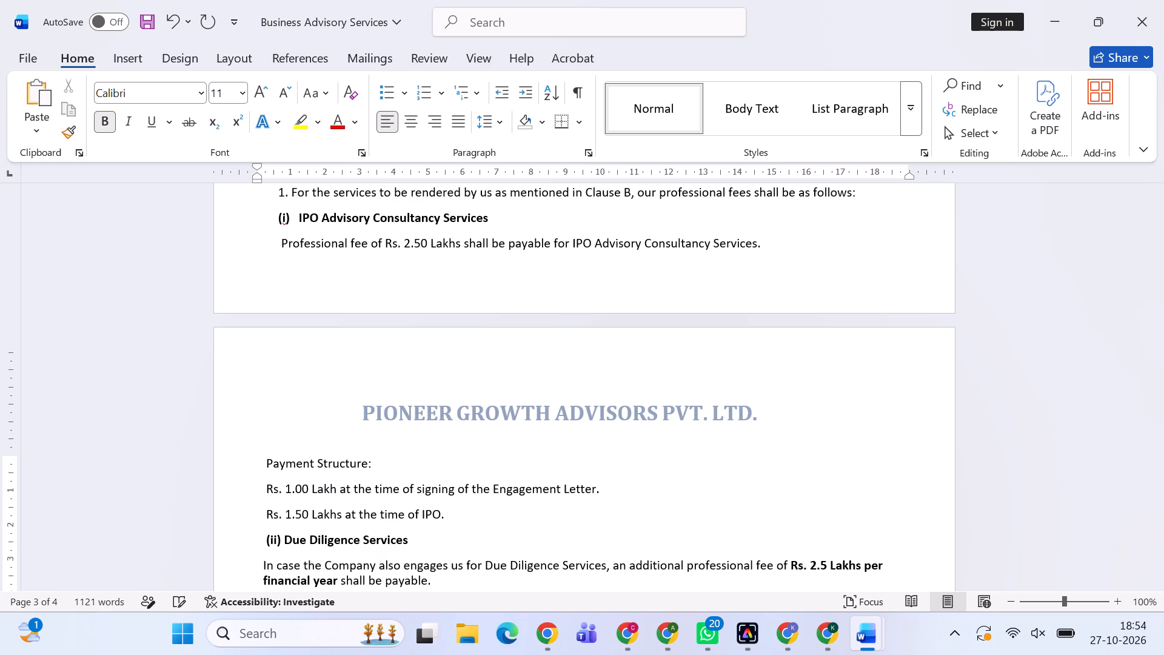
{"action": "left_click", "coordinate": [259, 565]}
{"action": "key", "text": "space"}
{"action": "key", "text": "Down"}
{"action": "key", "text": "space"}
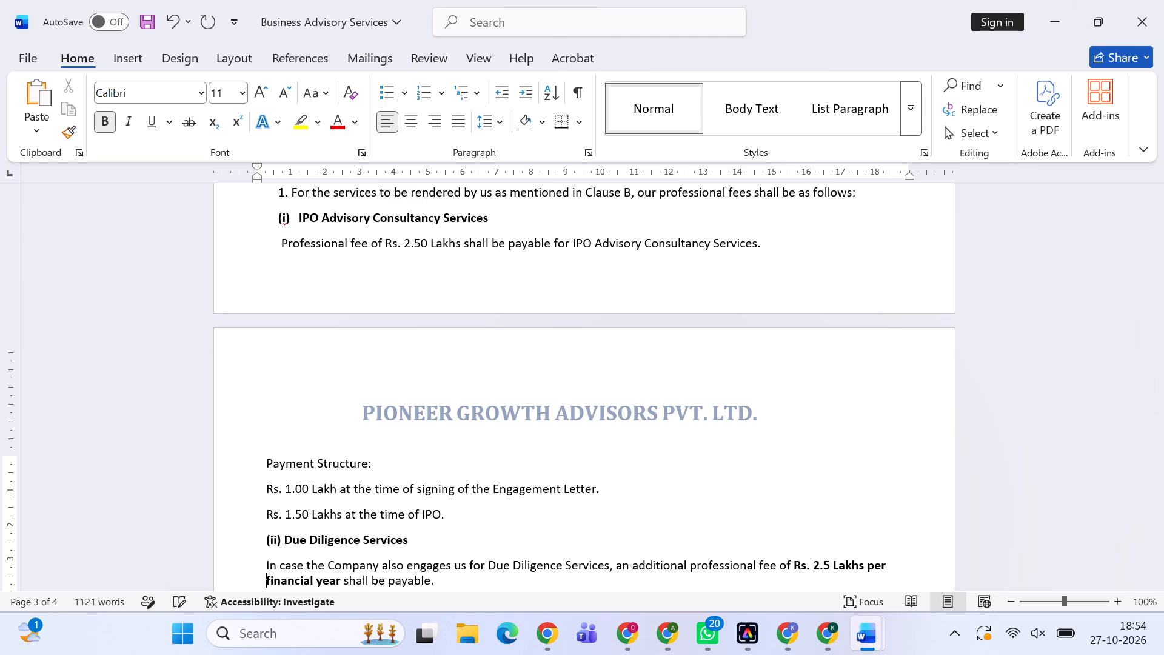
Check the indentation and page break between the Professional Fee lines on page 2 and the Payment Structure lines on page 3.
{"action": "scroll", "coordinate": [381, 557], "scroll_direction": "down", "scroll_amount": 1}
{"action": "scroll", "coordinate": [316, 473], "scroll_direction": "up", "scroll_amount": 1}
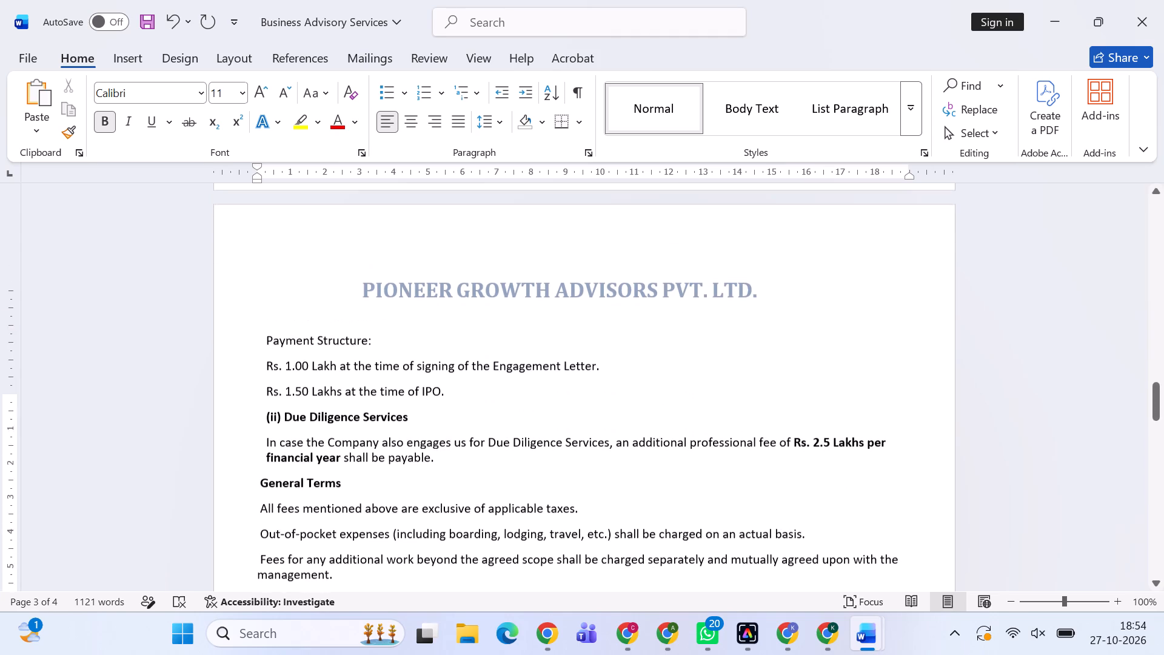
{"action": "scroll", "coordinate": [316, 473], "scroll_direction": "up", "scroll_amount": 1}
{"action": "scroll", "coordinate": [265, 350], "scroll_direction": "down", "scroll_amount": 1}
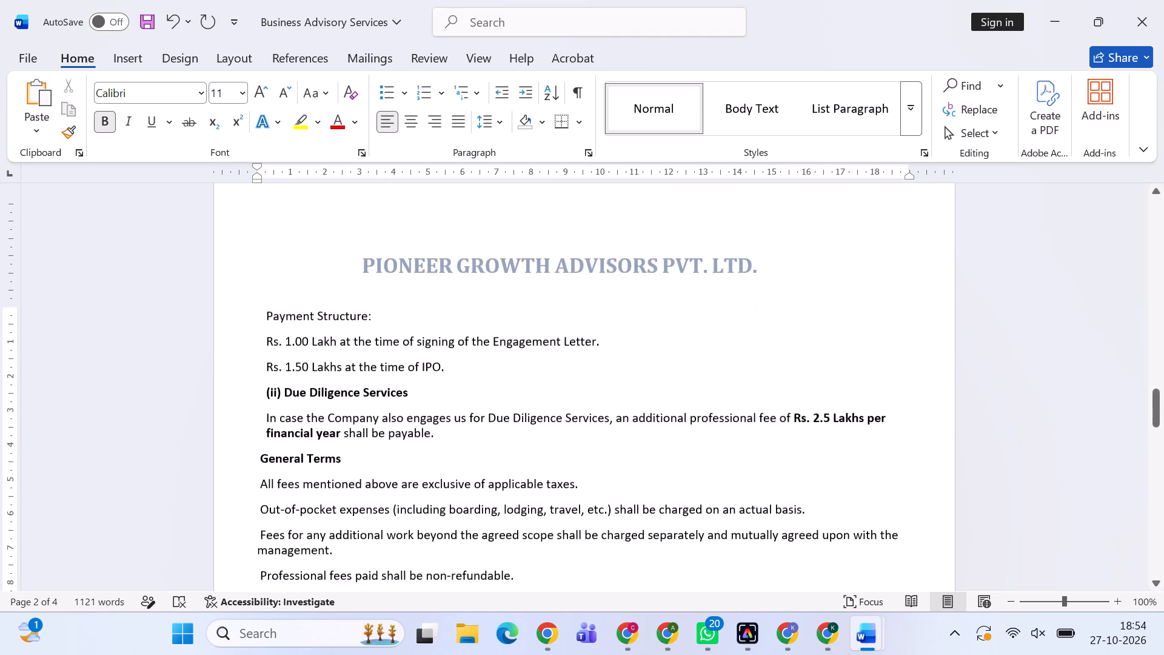
{"action": "scroll", "coordinate": [265, 350], "scroll_direction": "down", "scroll_amount": 1}
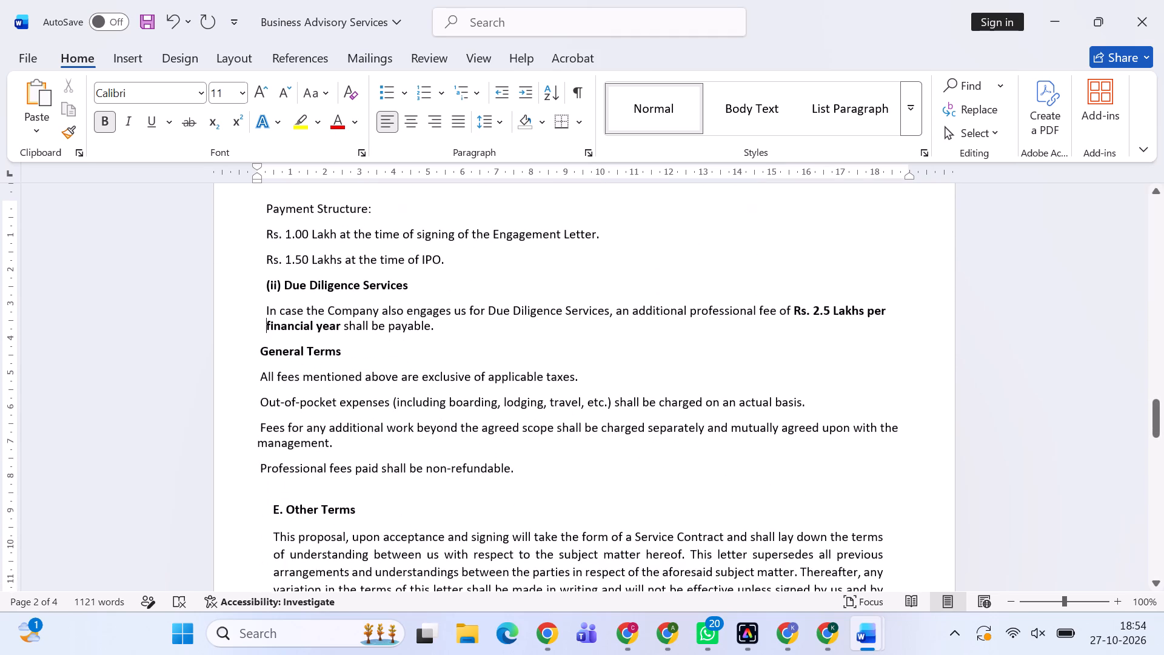
{"action": "scroll", "coordinate": [265, 350], "scroll_direction": "down", "scroll_amount": 1}
{"action": "scroll", "coordinate": [292, 357], "scroll_direction": "up", "scroll_amount": 2}
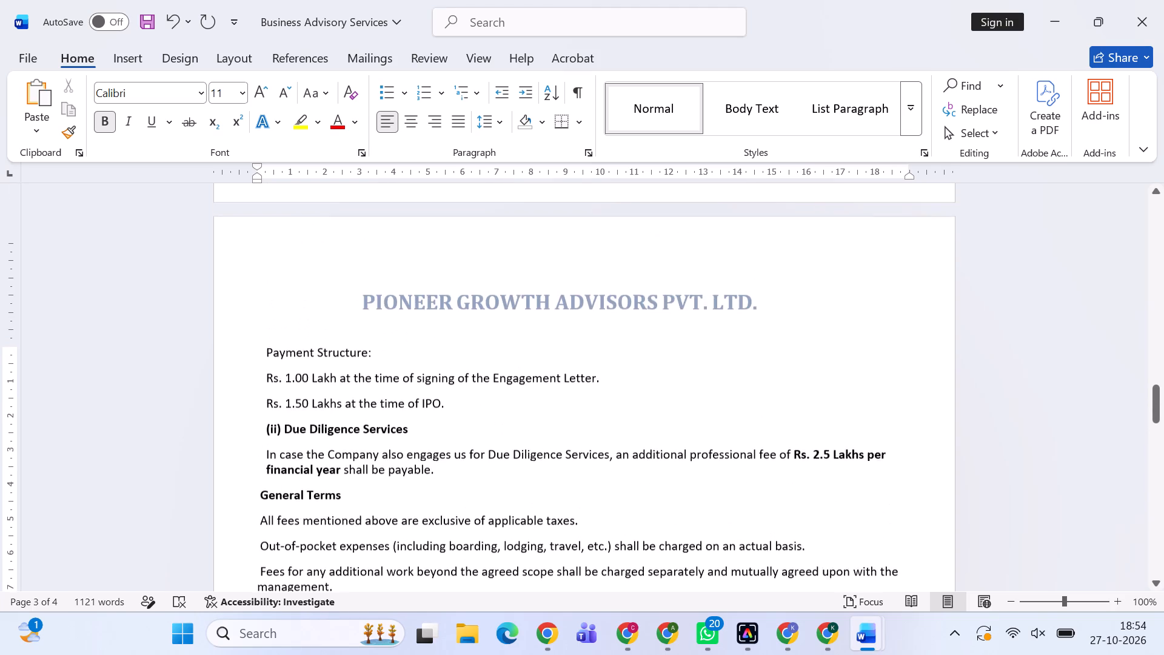
{"action": "scroll", "coordinate": [292, 357], "scroll_direction": "up", "scroll_amount": 1}
{"action": "scroll", "coordinate": [278, 319], "scroll_direction": "down", "scroll_amount": 1}
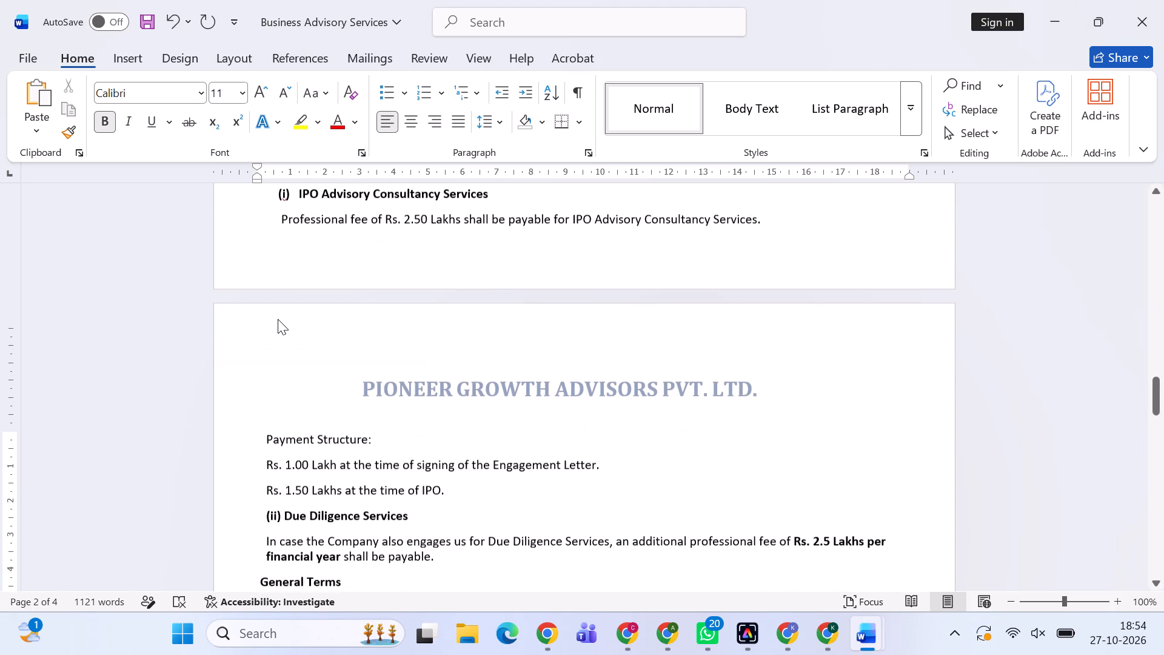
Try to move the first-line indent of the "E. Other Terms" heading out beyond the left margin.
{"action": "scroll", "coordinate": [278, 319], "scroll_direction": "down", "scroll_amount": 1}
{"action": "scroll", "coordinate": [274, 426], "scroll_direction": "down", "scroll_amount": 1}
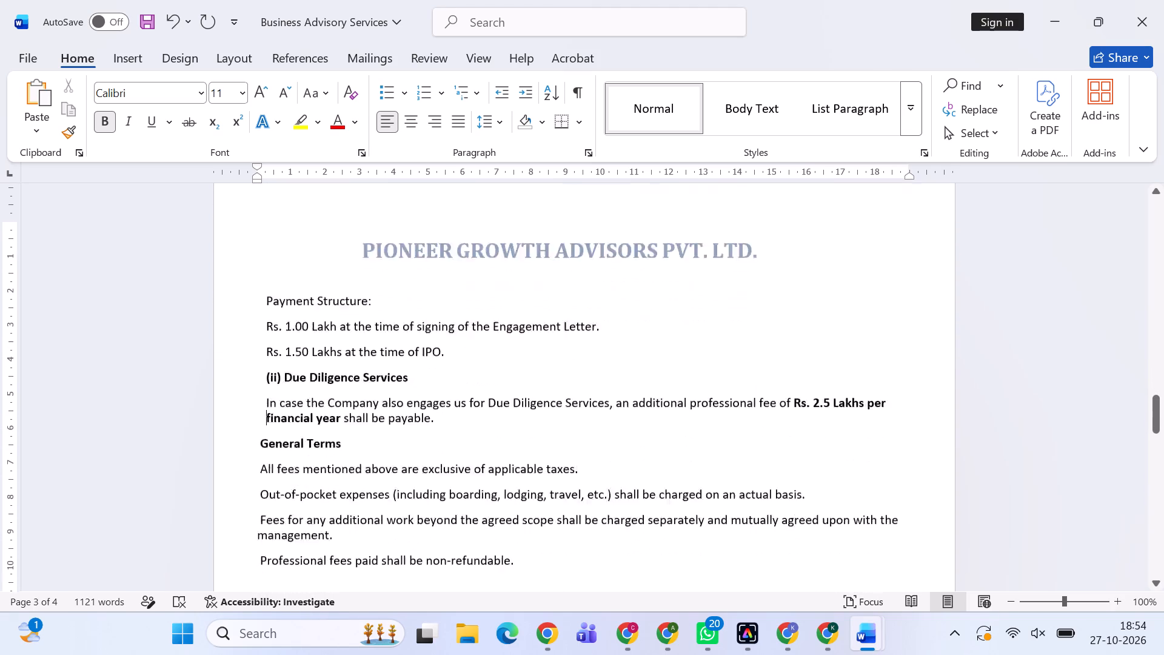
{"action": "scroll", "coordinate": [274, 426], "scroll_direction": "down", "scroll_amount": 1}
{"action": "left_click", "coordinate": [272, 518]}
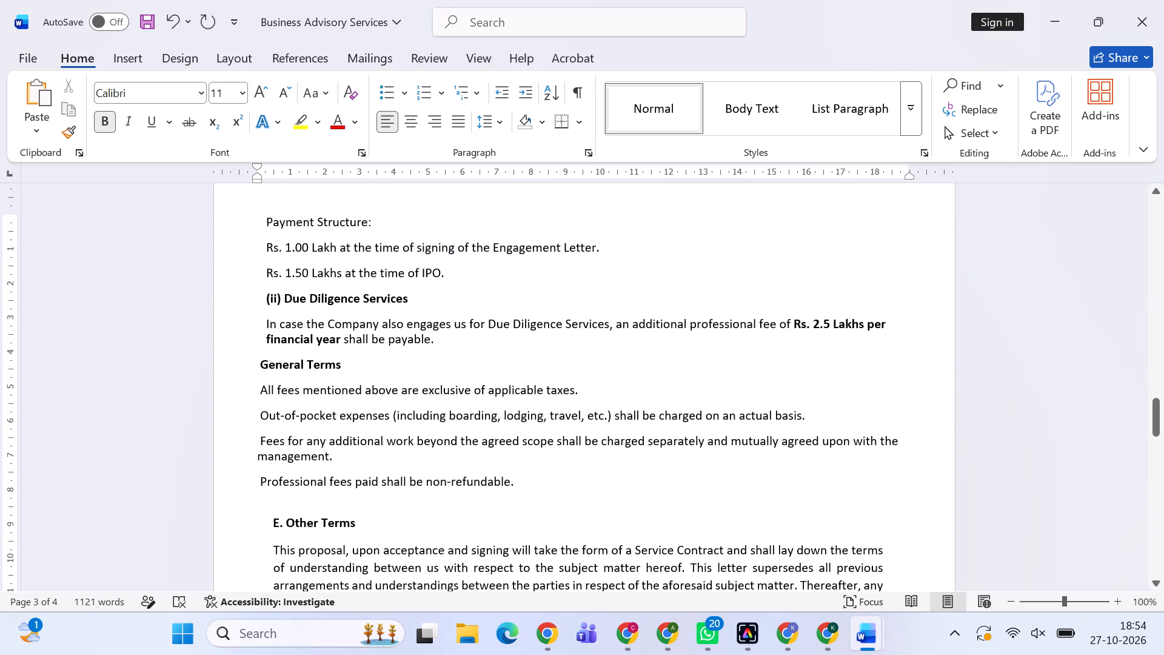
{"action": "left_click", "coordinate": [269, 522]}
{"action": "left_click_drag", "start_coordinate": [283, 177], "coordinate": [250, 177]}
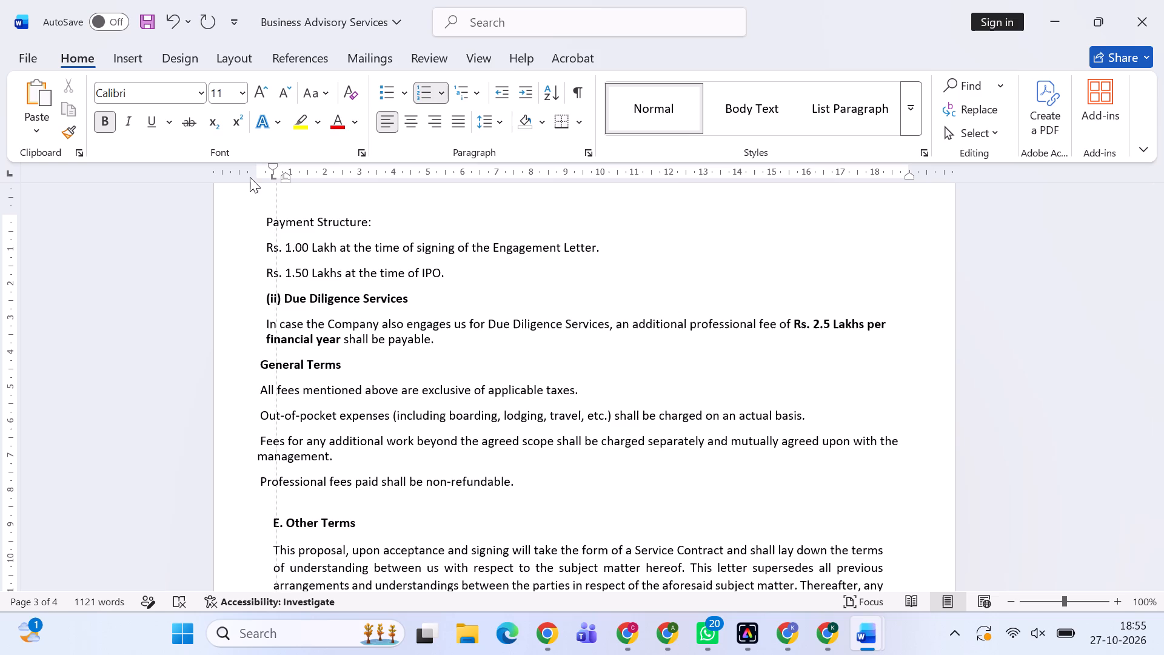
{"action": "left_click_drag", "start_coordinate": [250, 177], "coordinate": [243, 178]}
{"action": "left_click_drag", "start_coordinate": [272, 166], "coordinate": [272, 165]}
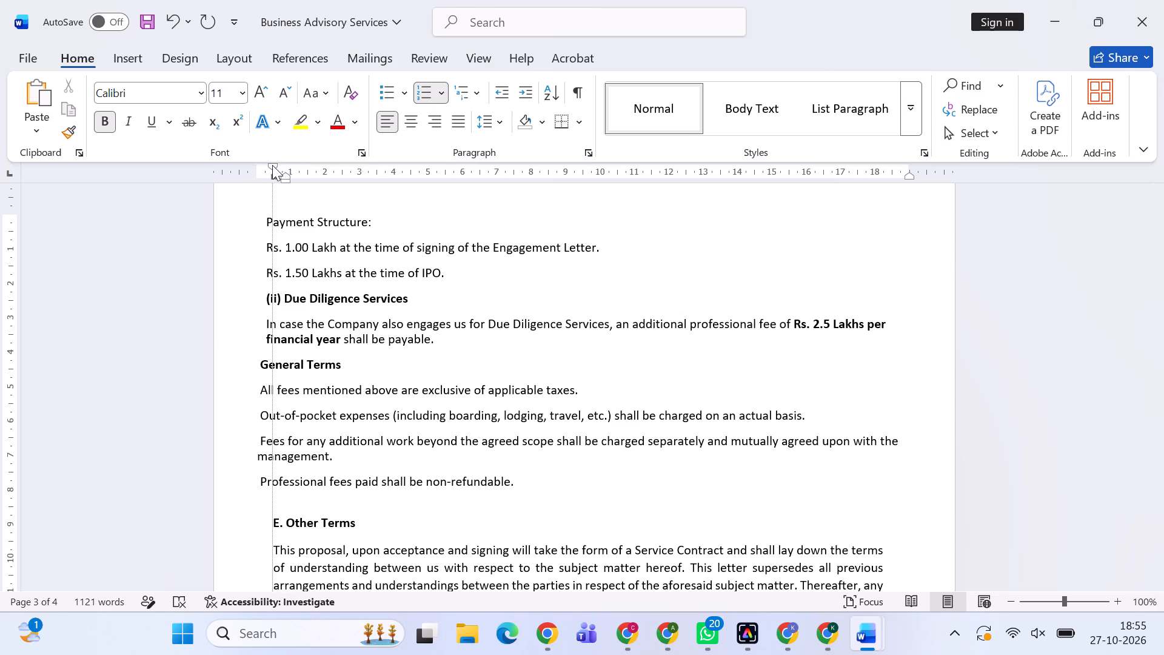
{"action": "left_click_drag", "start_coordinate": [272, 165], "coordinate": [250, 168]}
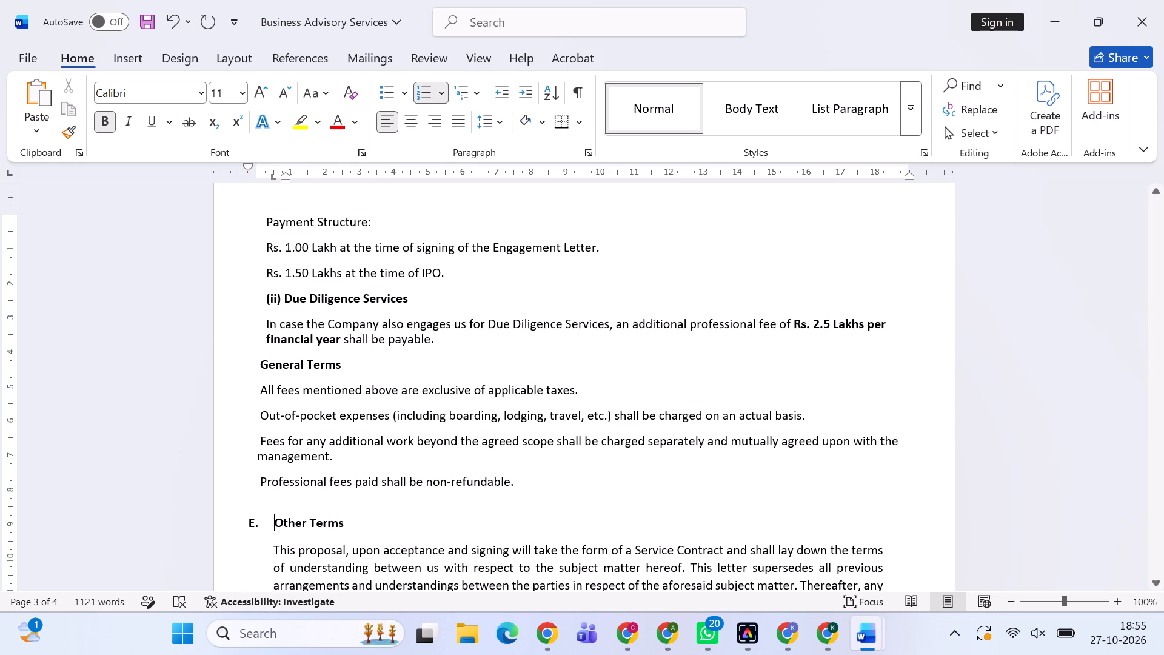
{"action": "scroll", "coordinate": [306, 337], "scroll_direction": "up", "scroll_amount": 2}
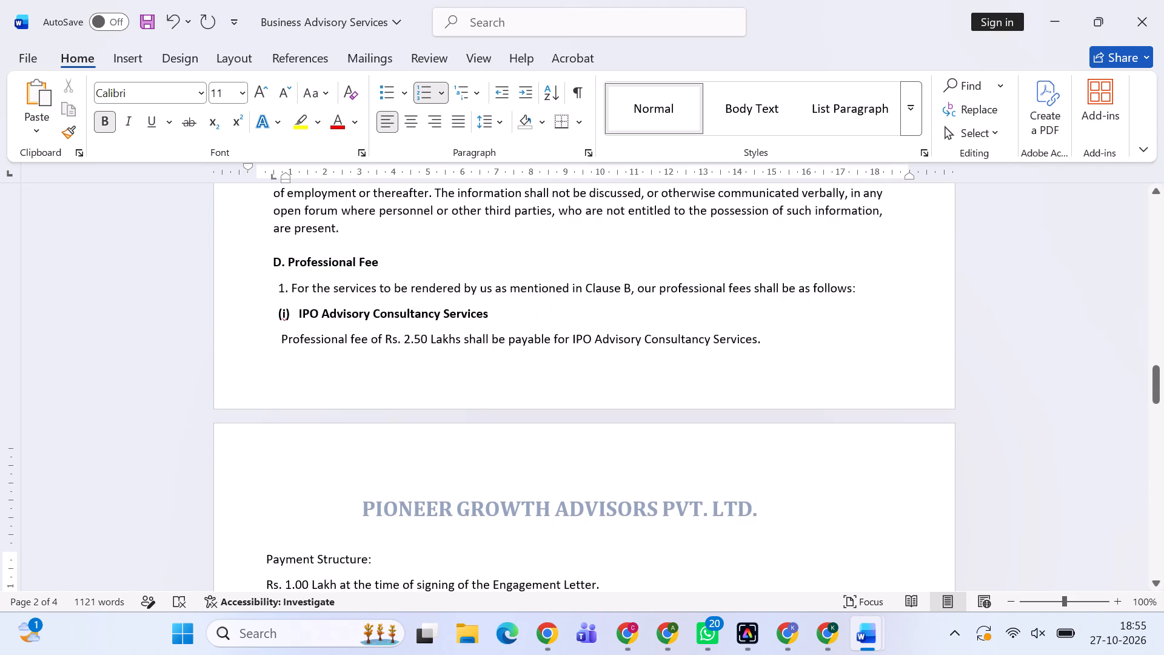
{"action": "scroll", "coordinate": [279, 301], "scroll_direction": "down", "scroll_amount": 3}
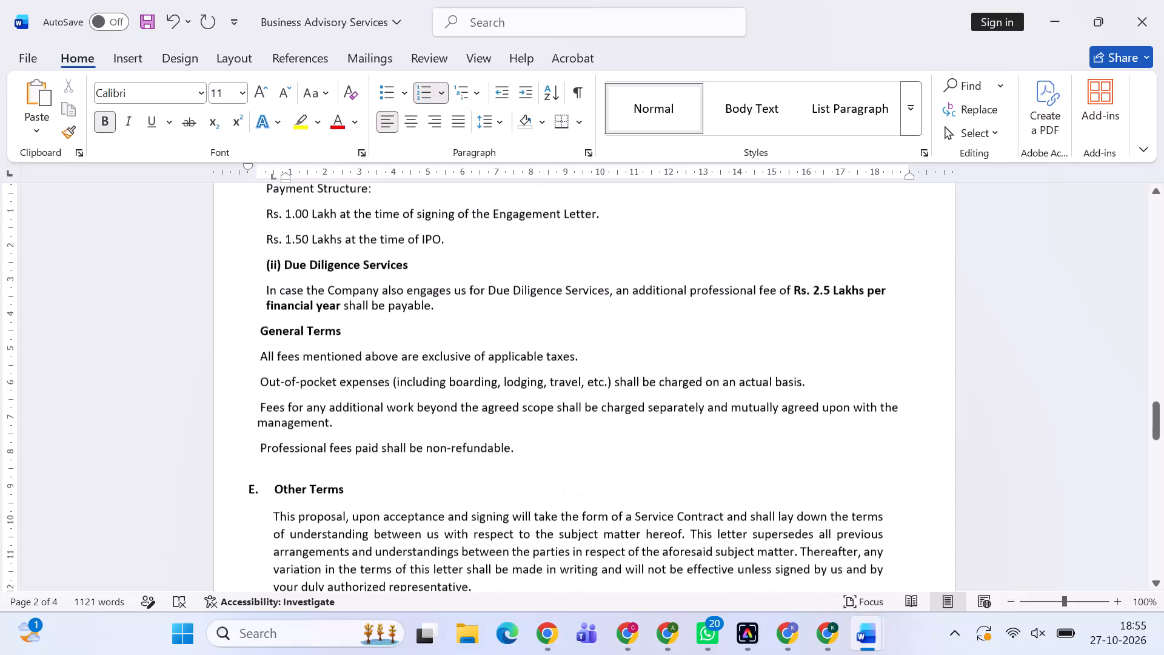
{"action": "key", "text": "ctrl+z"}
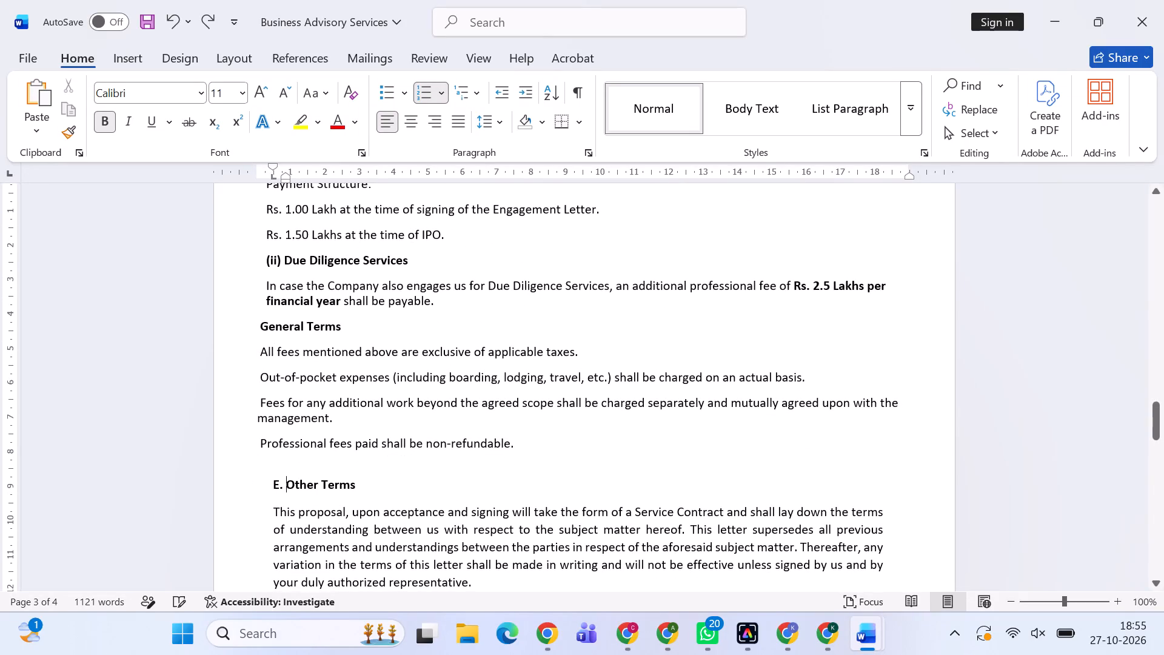
Reduce the left indent of the "E. Other Terms" heading by about 0.3 cm.
{"action": "left_click", "coordinate": [275, 486]}
{"action": "scroll", "coordinate": [293, 371], "scroll_direction": "up", "scroll_amount": 1}
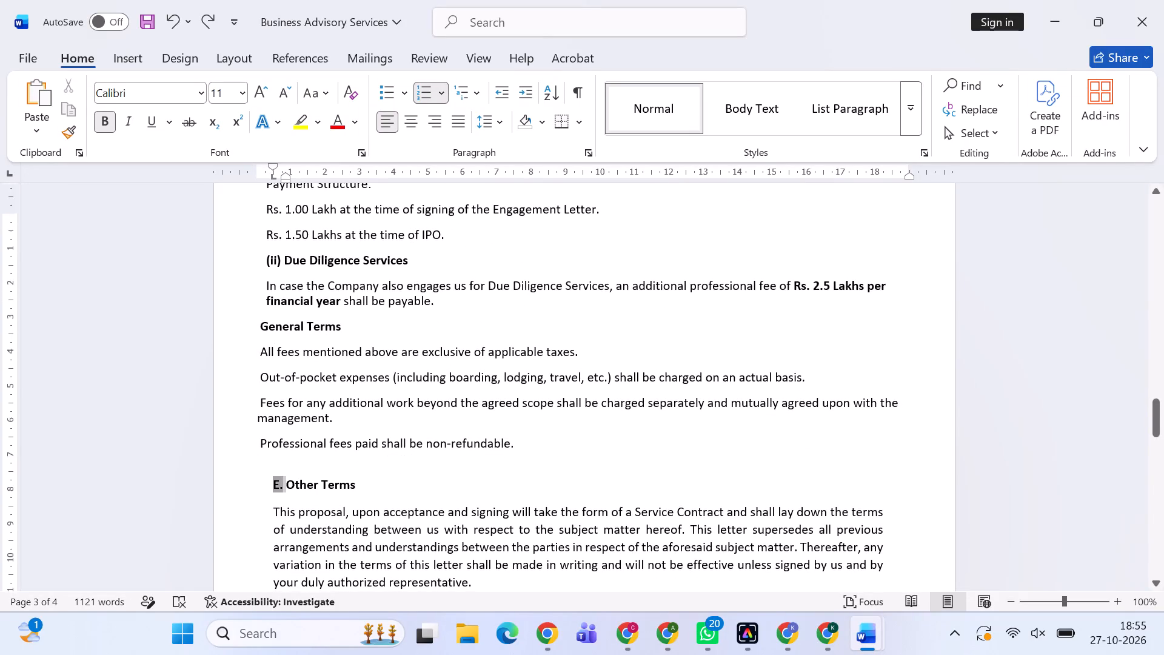
{"action": "scroll", "coordinate": [293, 371], "scroll_direction": "up", "scroll_amount": 1}
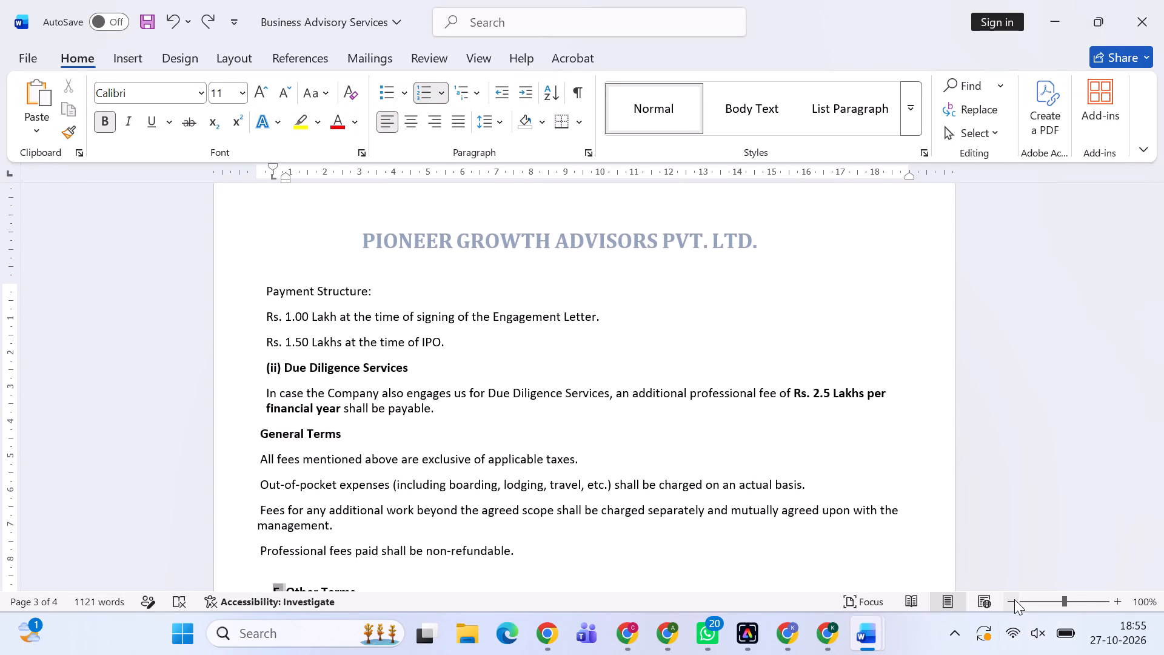
{"action": "left_click", "coordinate": [1012, 599]}
{"action": "left_click", "coordinate": [1012, 599]}
{"action": "left_click", "coordinate": [1012, 599]}
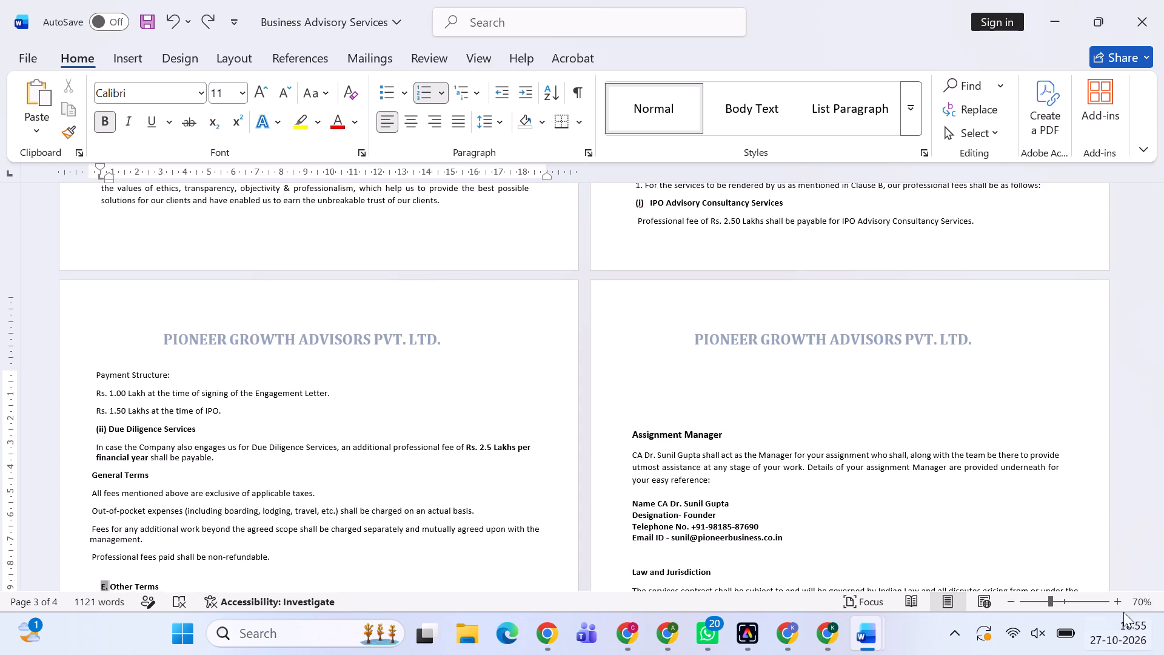
{"action": "left_click", "coordinate": [1117, 602]}
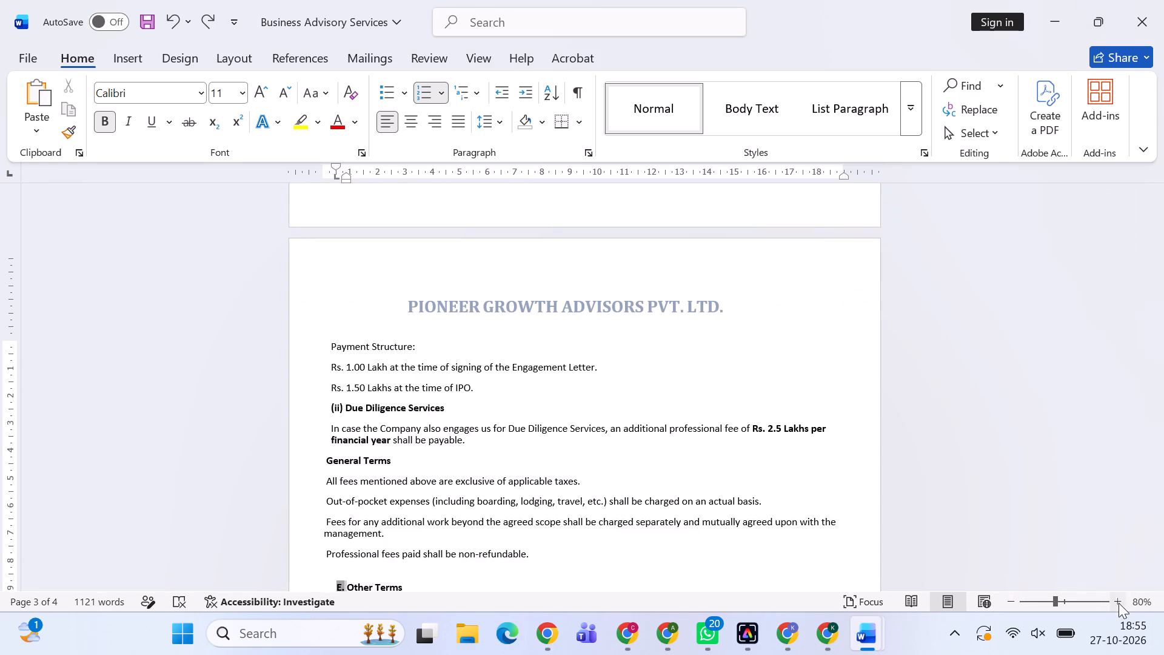
{"action": "left_click", "coordinate": [1117, 602]}
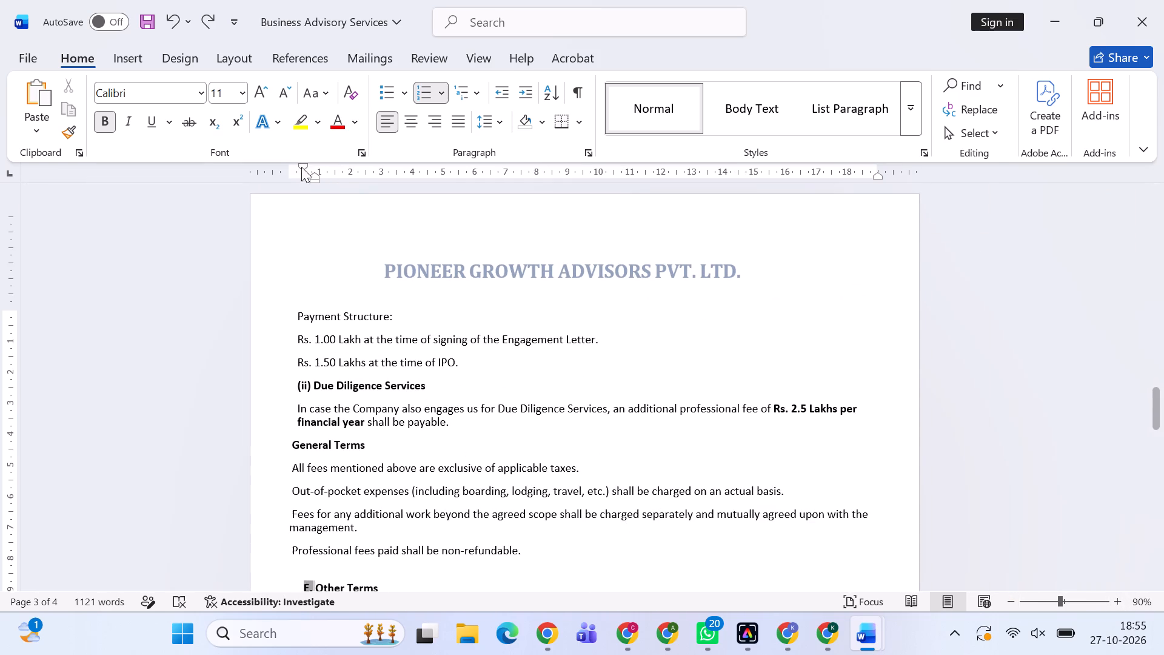
{"action": "left_click_drag", "start_coordinate": [312, 178], "coordinate": [303, 170]}
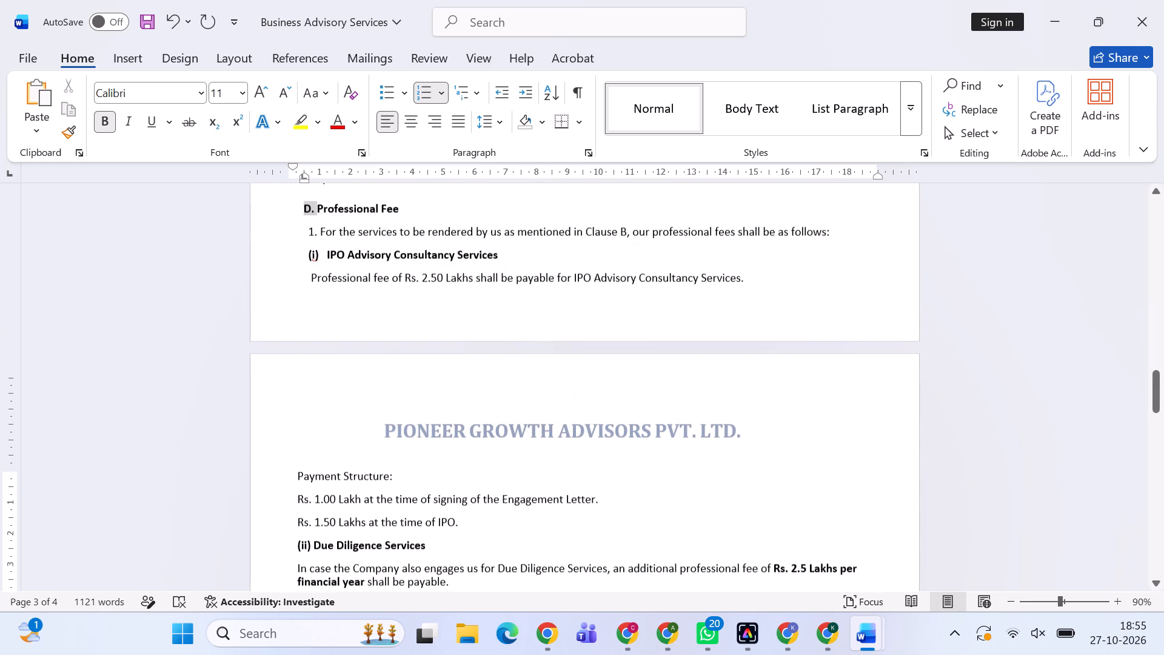
{"action": "scroll", "coordinate": [292, 317], "scroll_direction": "down", "scroll_amount": 1}
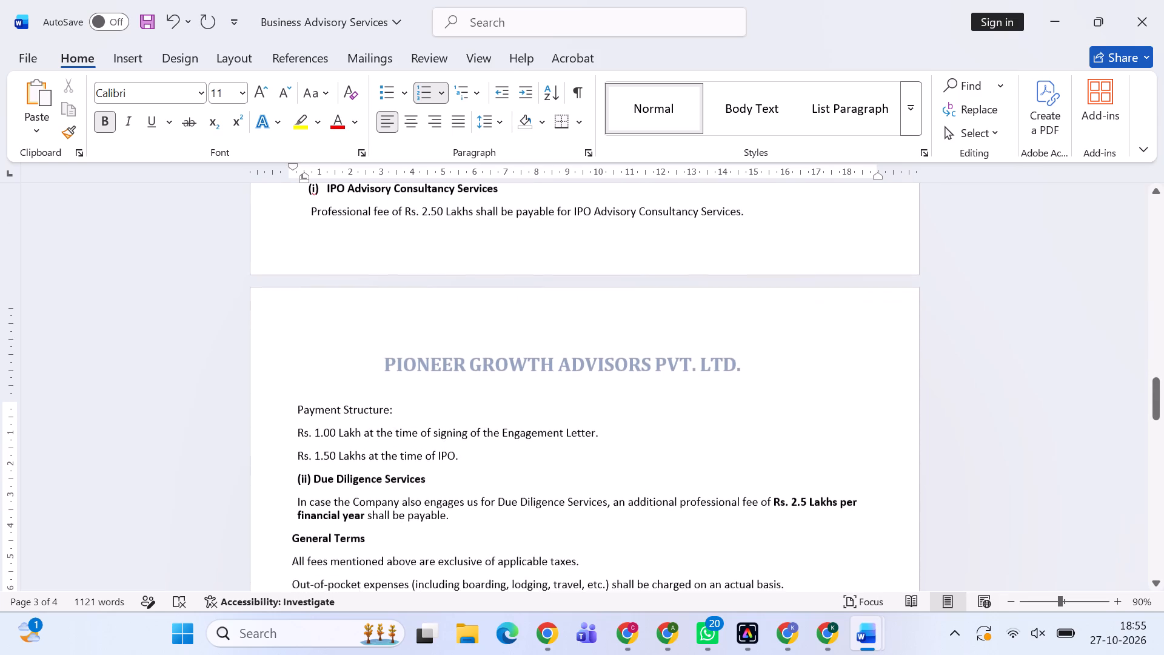
{"action": "scroll", "coordinate": [292, 317], "scroll_direction": "down", "scroll_amount": 3}
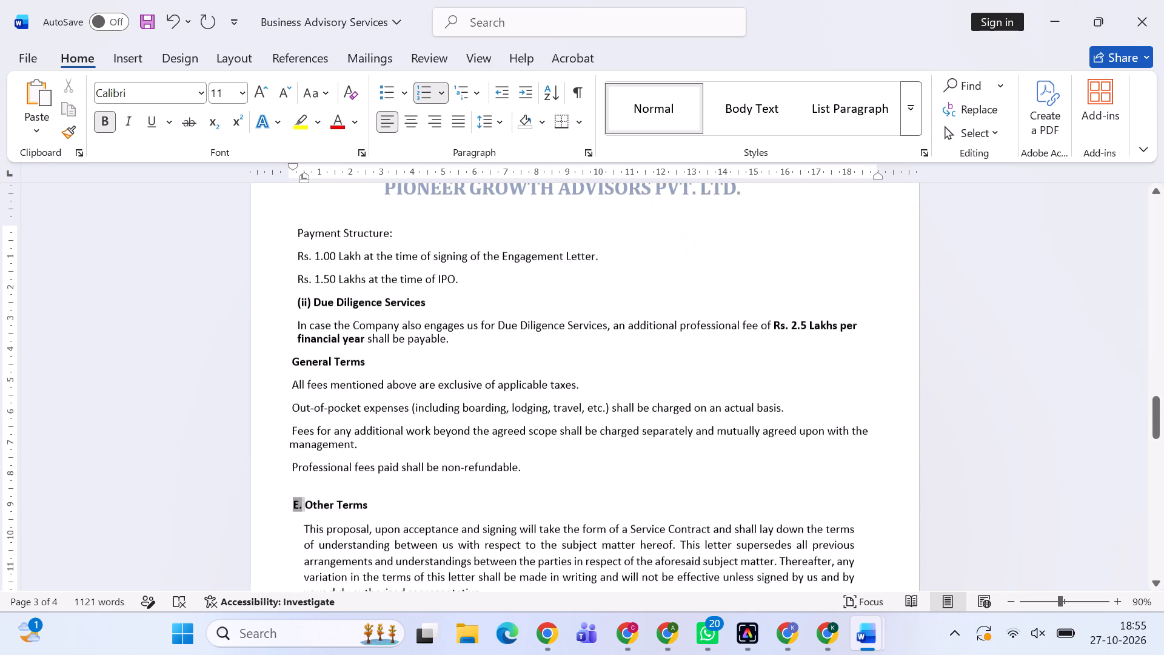
Show formatting marks around the empty area between the Other Terms paragraph on page 3 and the Assignment Manager section.
{"action": "scroll", "coordinate": [387, 411], "scroll_direction": "down", "scroll_amount": 7}
{"action": "scroll", "coordinate": [387, 411], "scroll_direction": "up", "scroll_amount": 4}
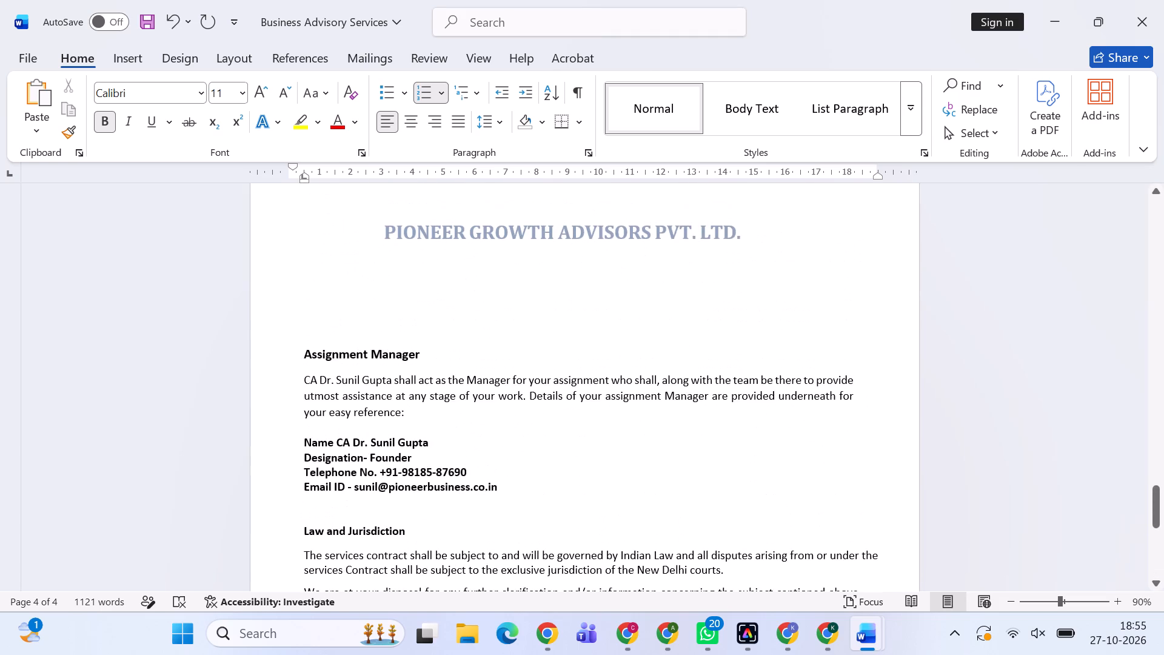
{"action": "scroll", "coordinate": [387, 411], "scroll_direction": "up", "scroll_amount": 3}
{"action": "scroll", "coordinate": [387, 411], "scroll_direction": "down", "scroll_amount": 1}
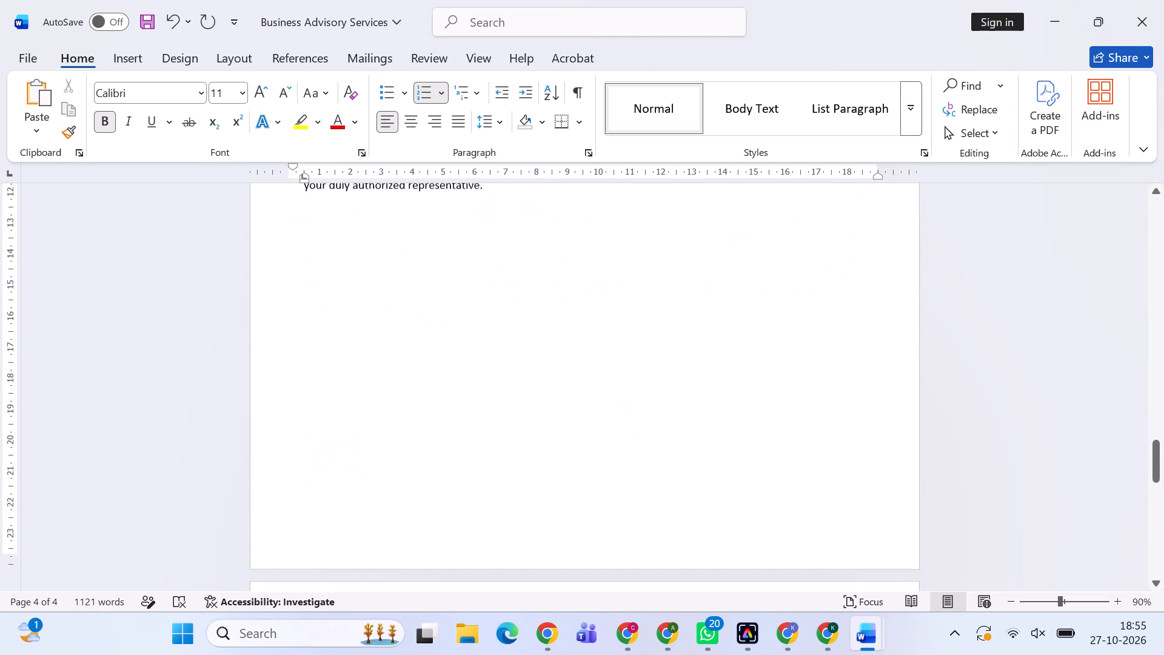
{"action": "left_click", "coordinate": [350, 442]}
{"action": "left_click", "coordinate": [344, 290]}
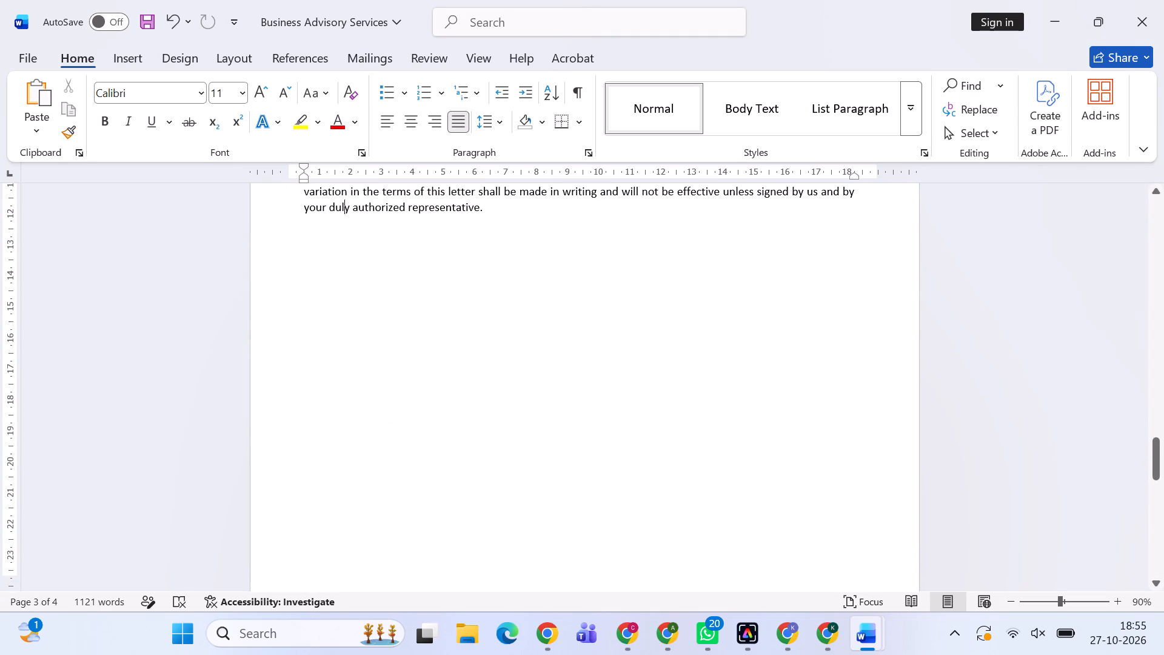
{"action": "left_click", "coordinate": [572, 93]}
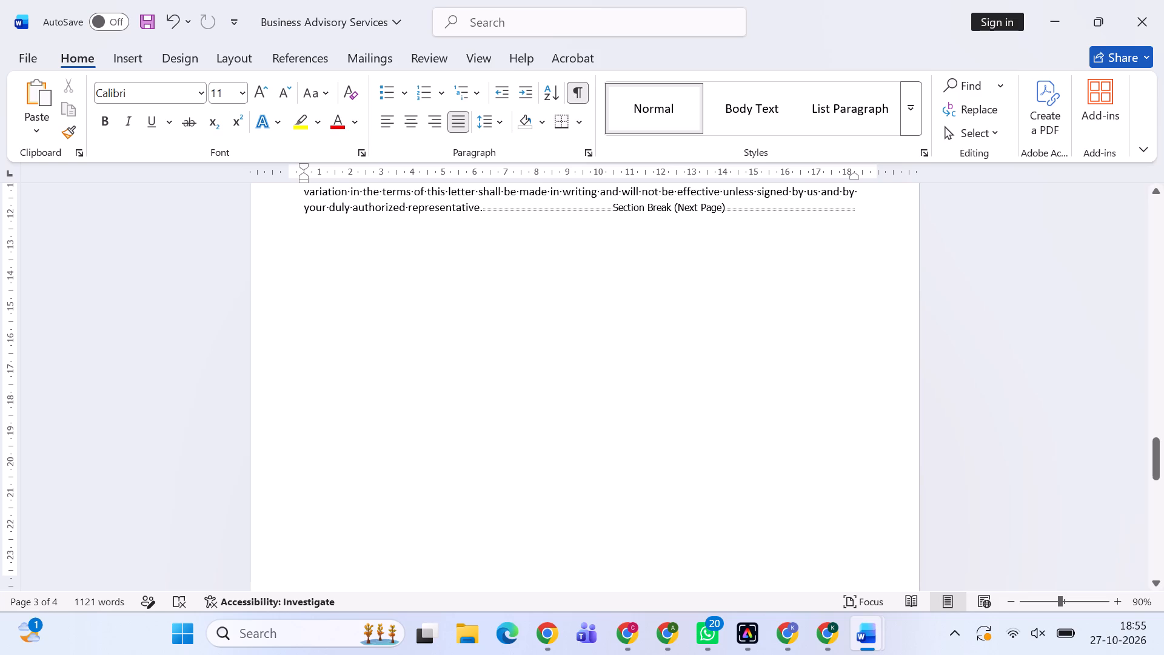
Delete the next-page section break at the end of the Other Terms paragraph, after "your duly authorized representative.".
{"action": "left_click", "coordinate": [513, 212]}
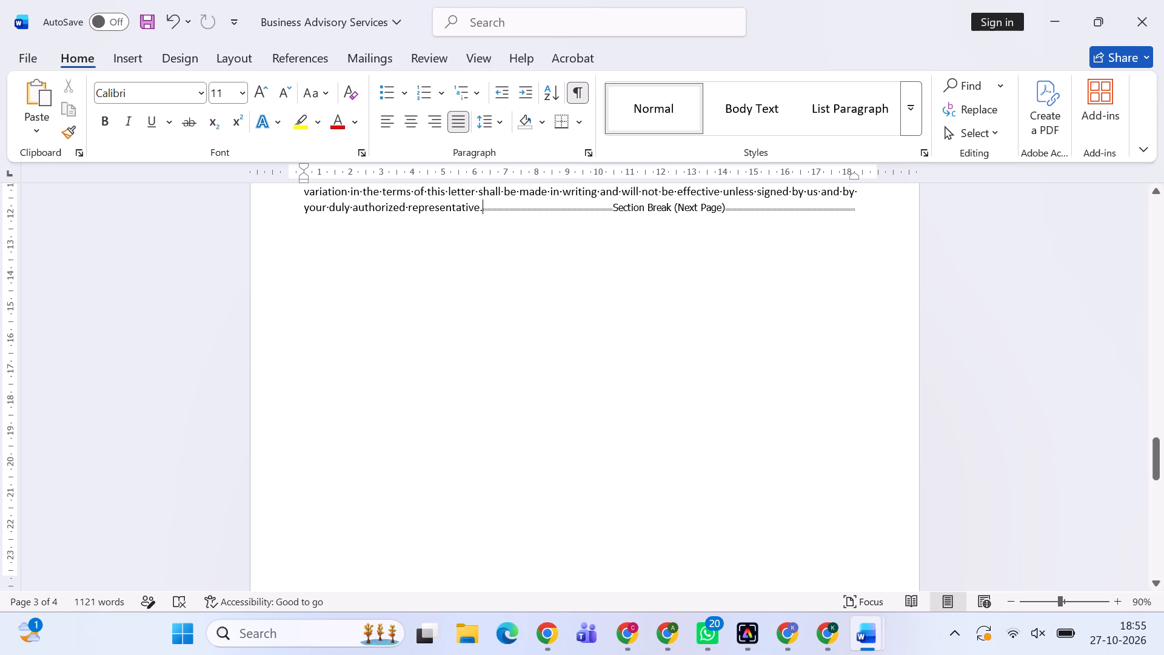
{"action": "left_click_drag", "start_coordinate": [852, 207], "coordinate": [744, 213]}
{"action": "left_click_drag", "start_coordinate": [485, 210], "coordinate": [597, 207]}
{"action": "left_click_drag", "start_coordinate": [620, 209], "coordinate": [709, 202]}
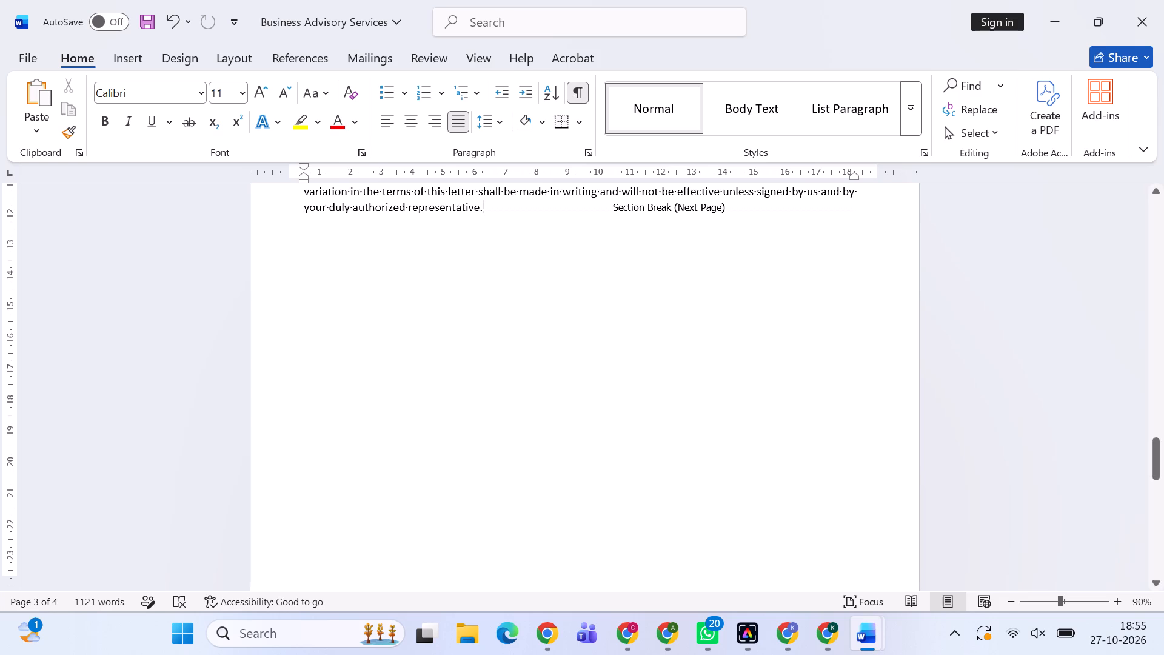
{"action": "left_click_drag", "start_coordinate": [709, 202], "coordinate": [709, 202]}
{"action": "double_click", "coordinate": [717, 206]}
{"action": "left_click", "coordinate": [723, 205]}
{"action": "left_click", "coordinate": [757, 44]}
{"action": "left_click_drag", "start_coordinate": [614, 206], "coordinate": [680, 217]}
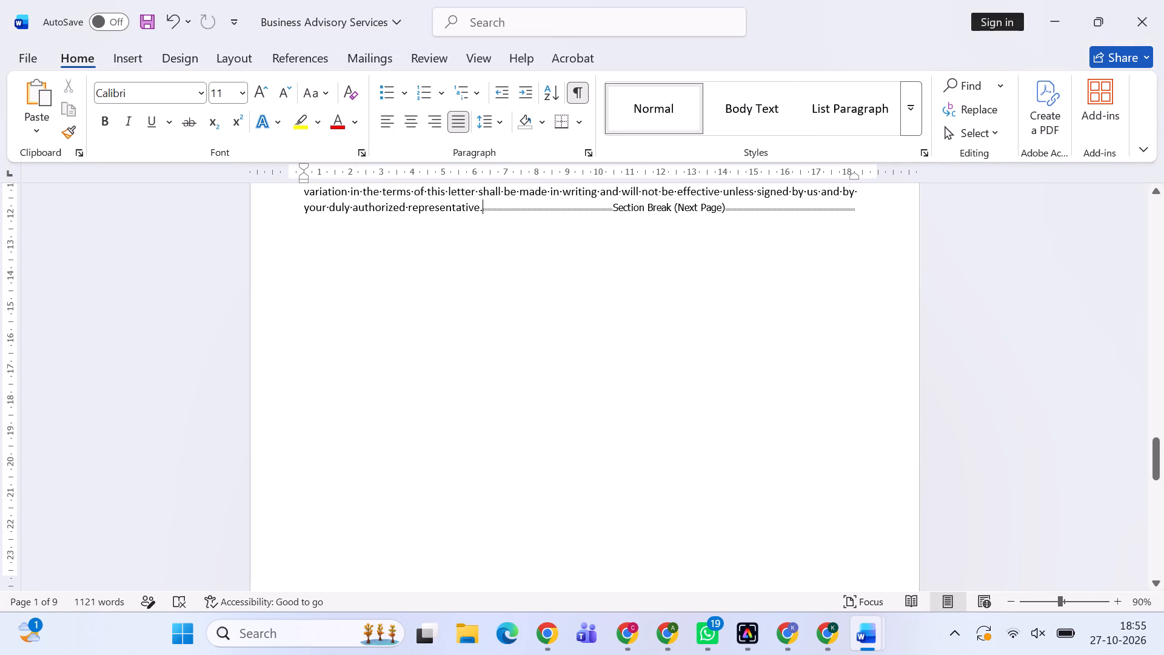
{"action": "left_click_drag", "start_coordinate": [680, 217], "coordinate": [689, 216]}
{"action": "left_click", "coordinate": [726, 202]}
{"action": "key", "text": "shift+Right"}
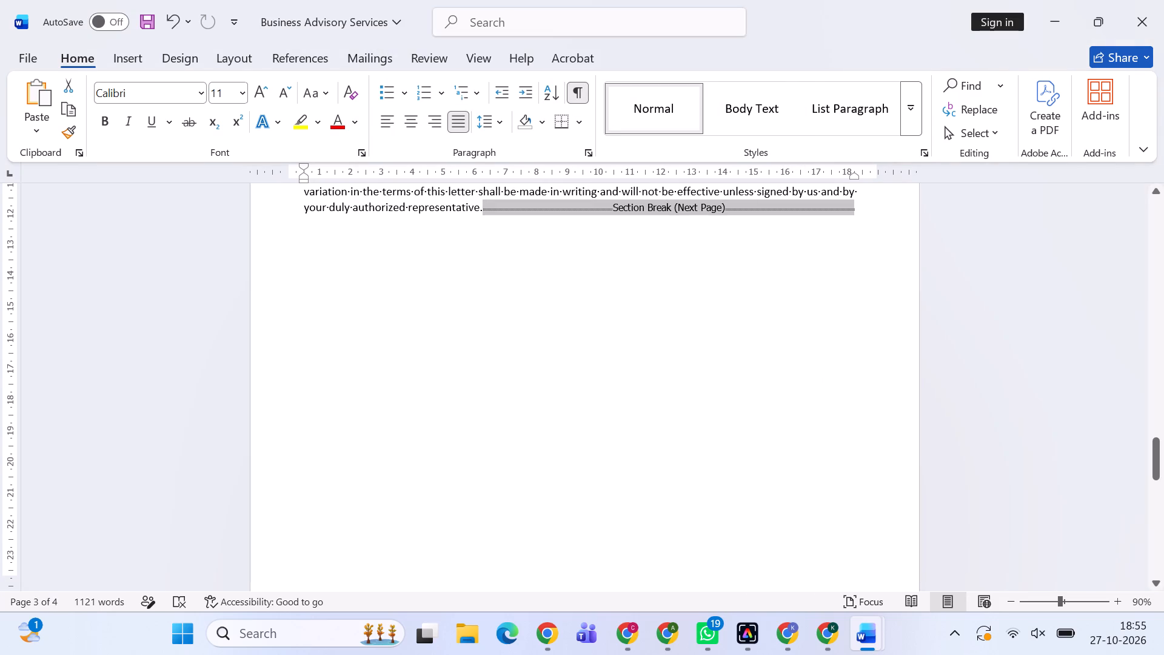
{"action": "key", "text": "BackSpace"}
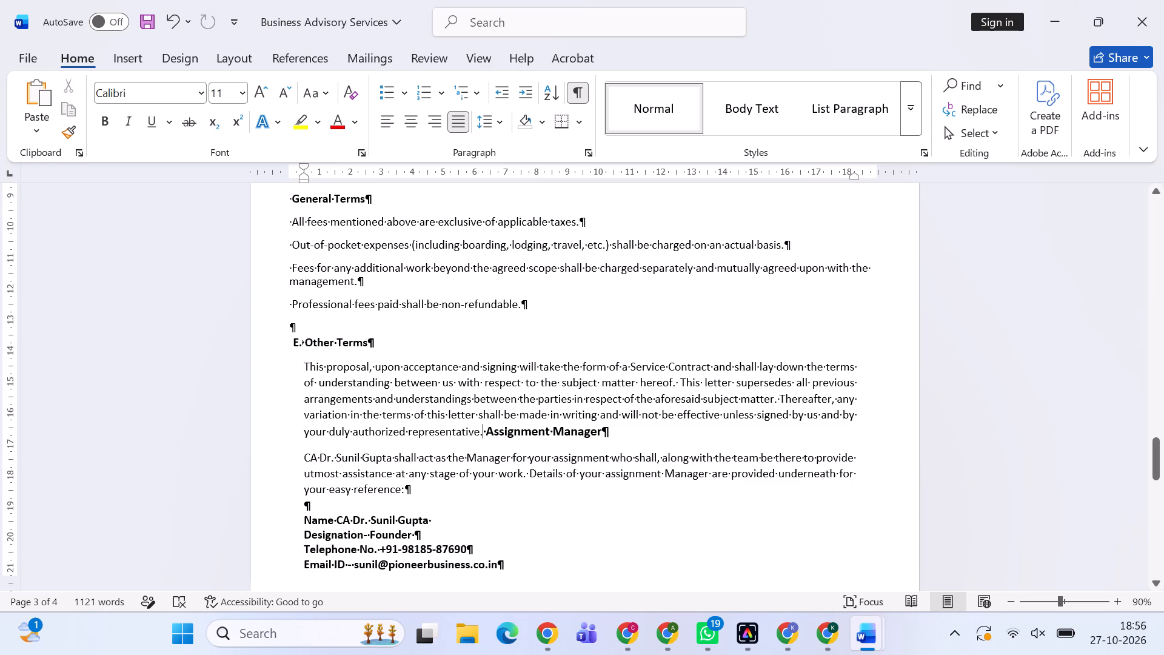
Hide the formatting marks.
{"action": "left_click", "coordinate": [577, 87]}
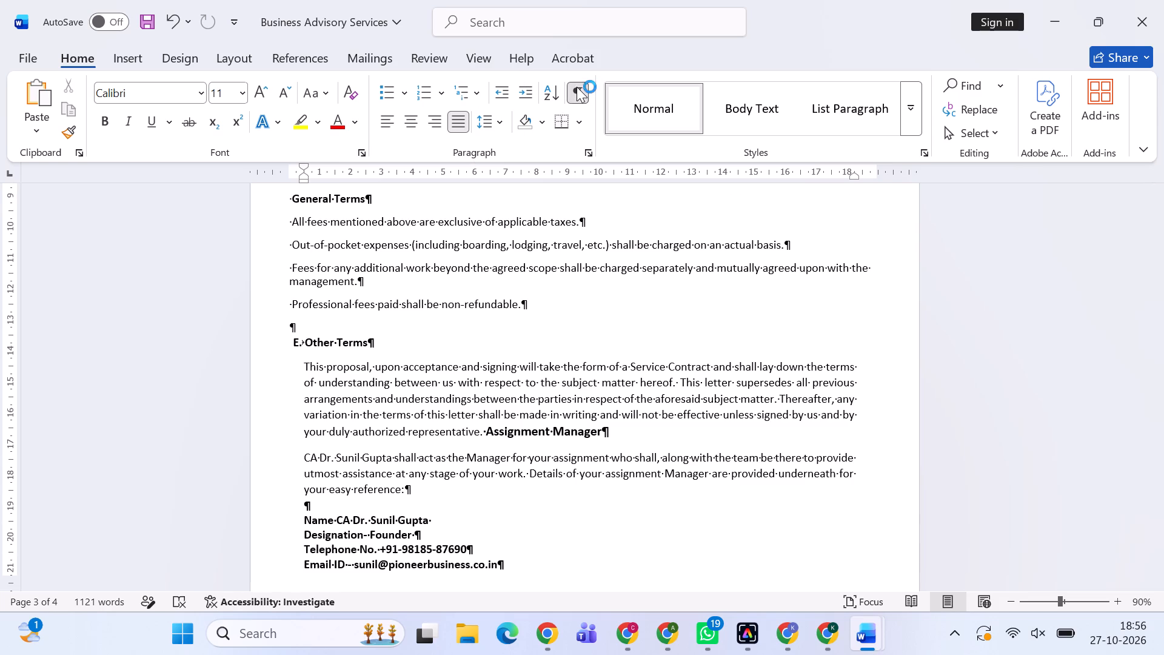
{"action": "scroll", "coordinate": [392, 274], "scroll_direction": "down", "scroll_amount": 1}
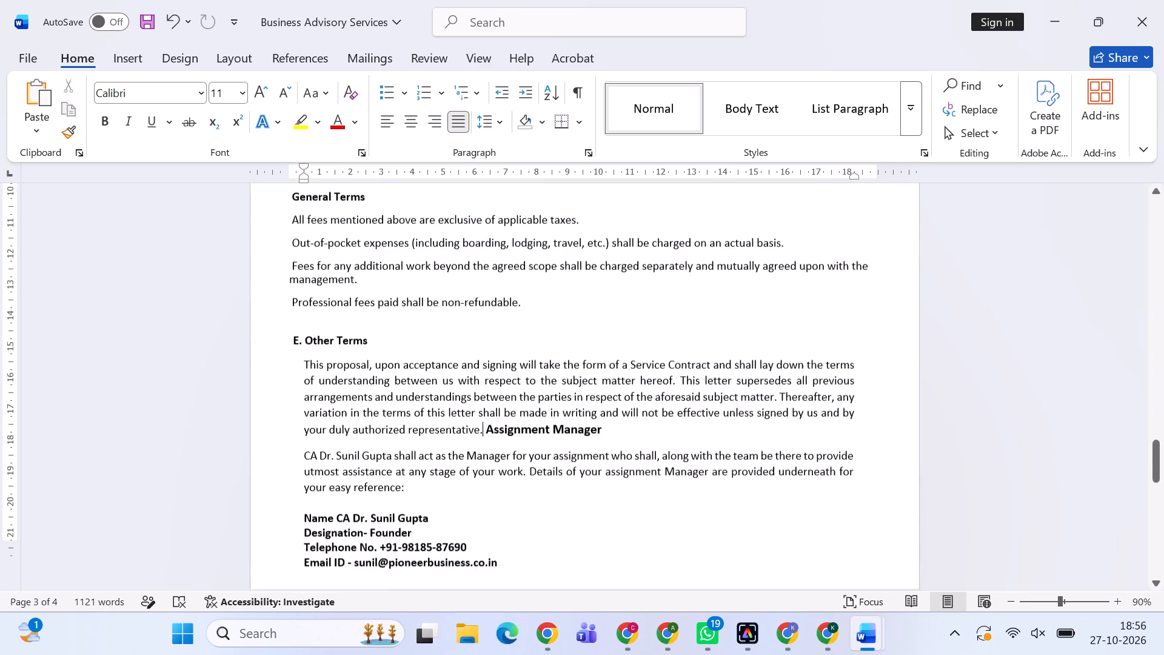
Delete the empty paragraph above the "Law and Jurisdiction" heading at the start of page 4.
{"action": "scroll", "coordinate": [392, 274], "scroll_direction": "down", "scroll_amount": 3}
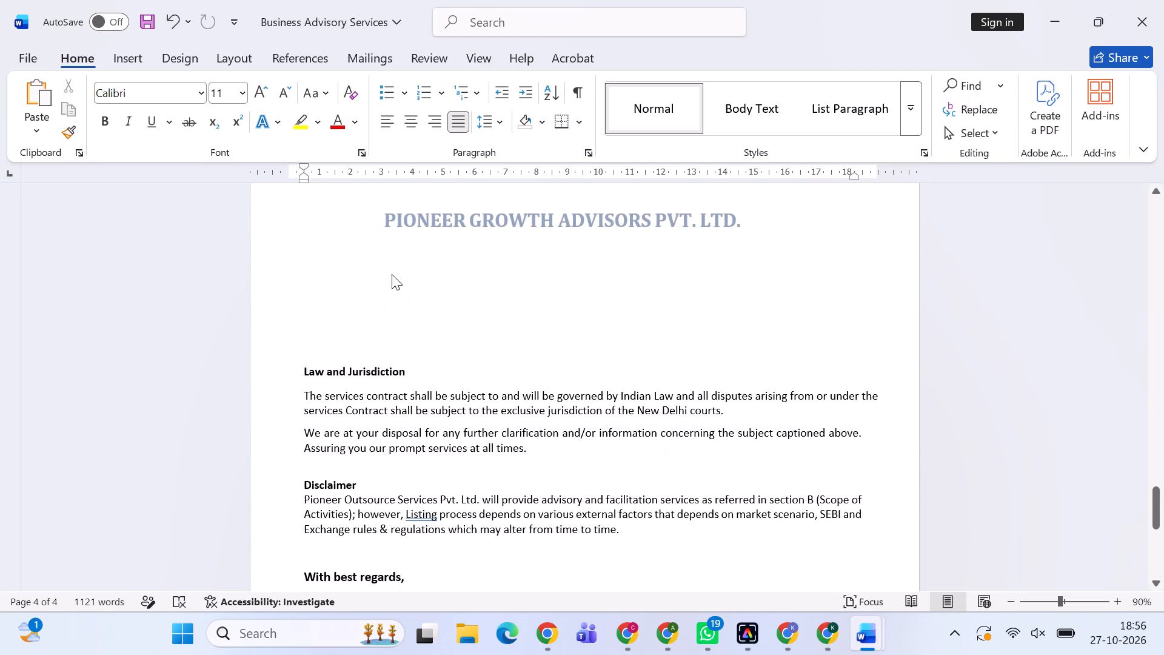
{"action": "left_click", "coordinate": [309, 330]}
{"action": "key", "text": "BackSpace"}
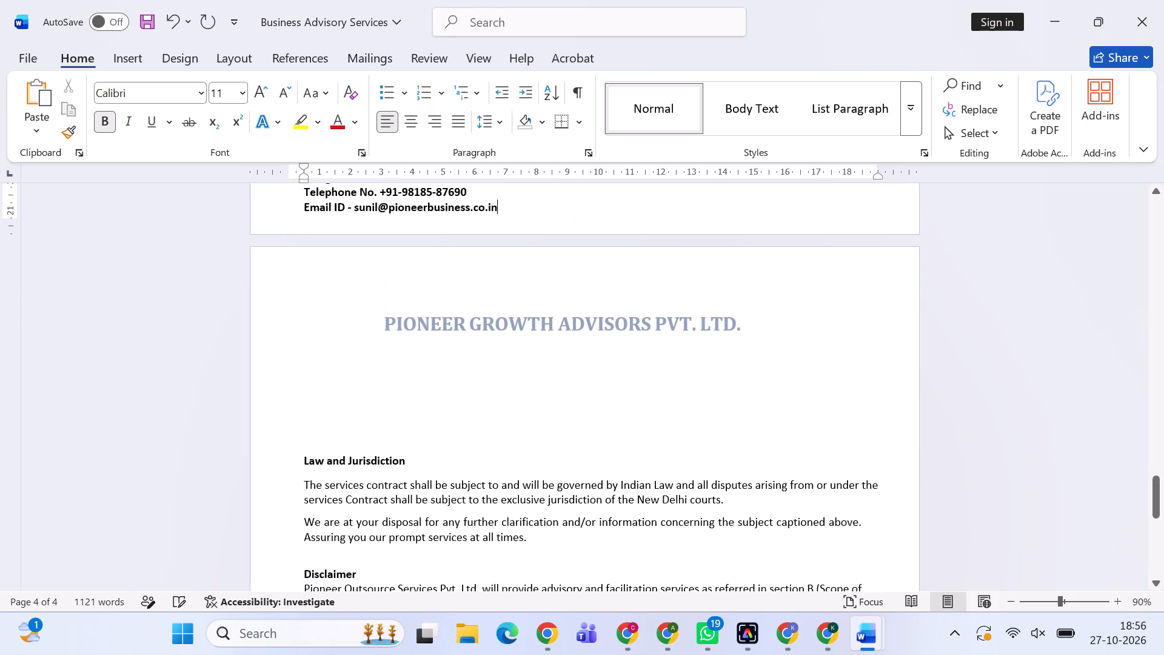
Insert a paragraph break before "open forum where personnel or other third parties" in the "C. Our Responsibilities" paragraph.
{"action": "scroll", "coordinate": [376, 257], "scroll_direction": "up", "scroll_amount": 1}
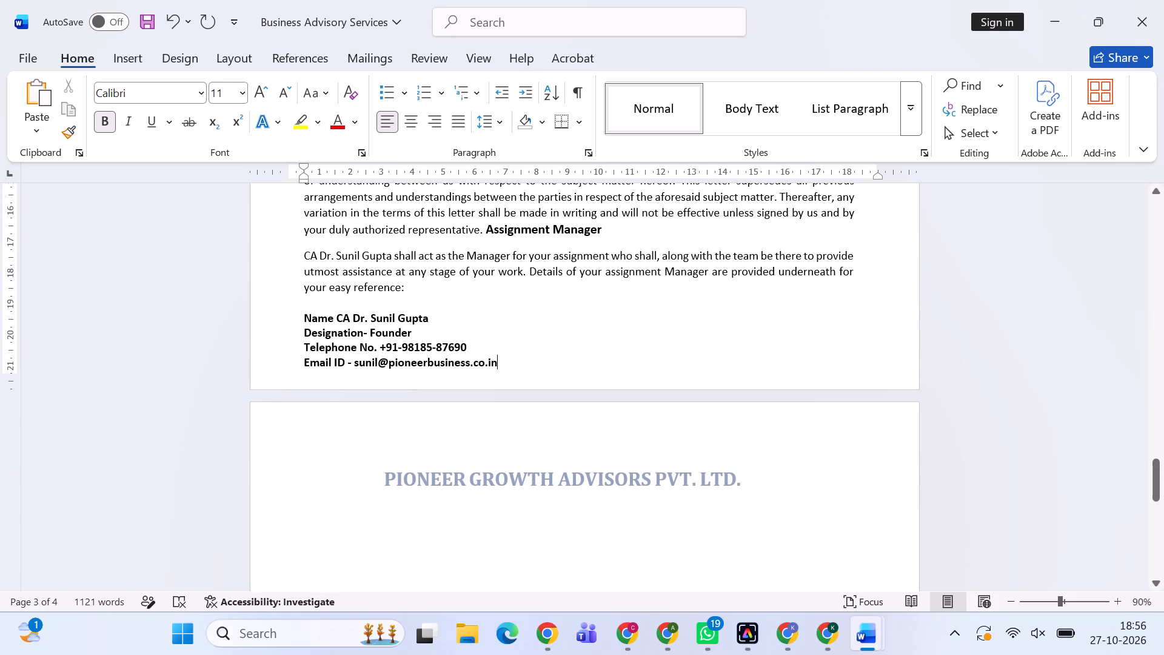
{"action": "left_click", "coordinate": [413, 283]}
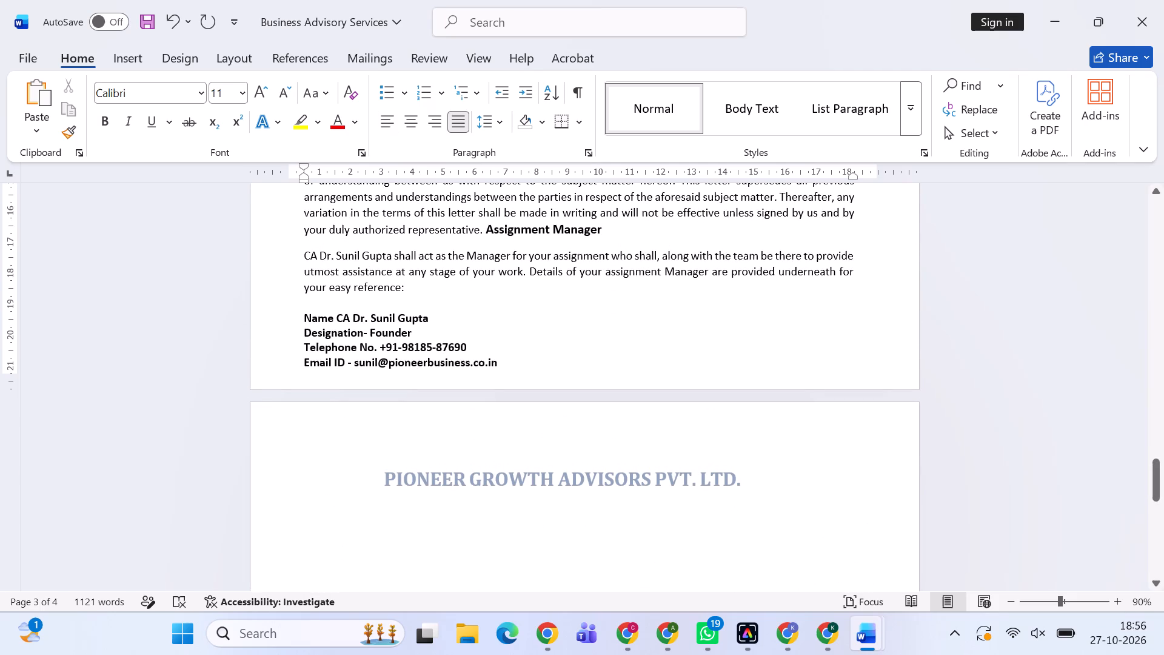
{"action": "scroll", "coordinate": [500, 326], "scroll_direction": "up", "scroll_amount": 3}
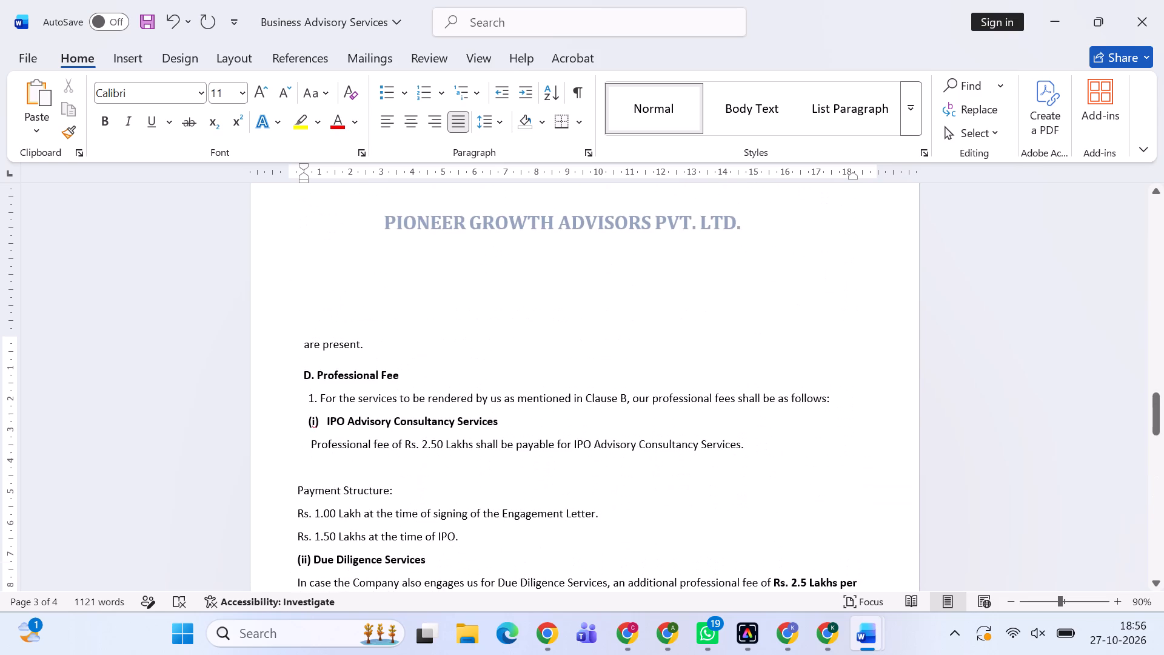
{"action": "scroll", "coordinate": [310, 349], "scroll_direction": "up", "scroll_amount": 1}
{"action": "scroll", "coordinate": [310, 349], "scroll_direction": "down", "scroll_amount": 1}
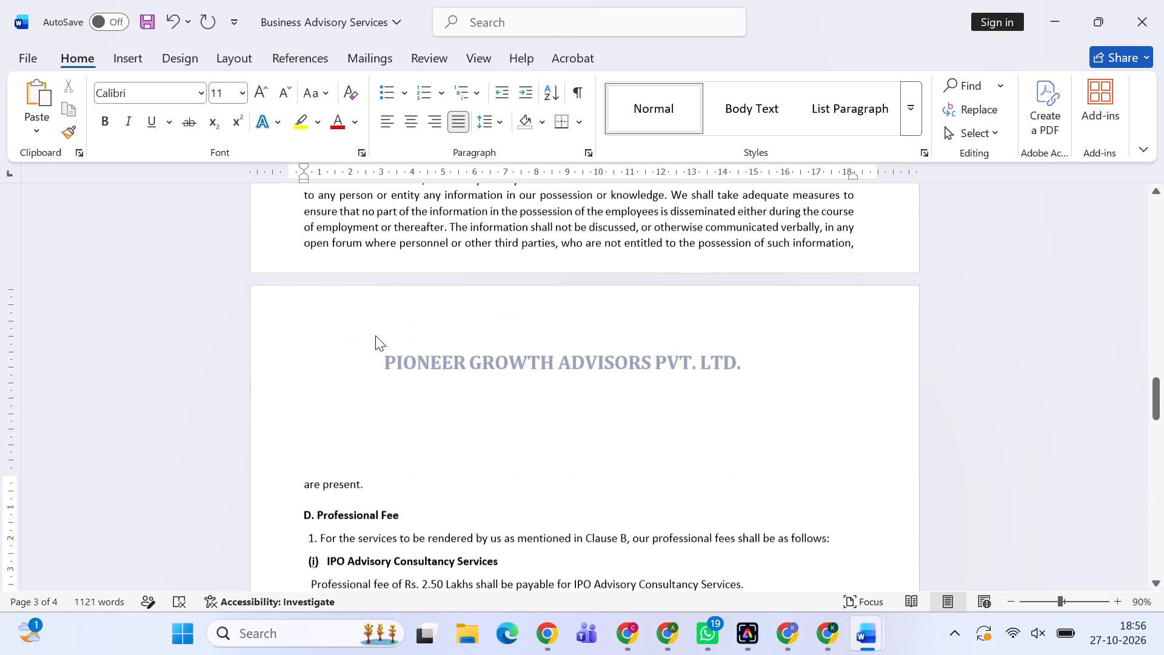
{"action": "scroll", "coordinate": [421, 321], "scroll_direction": "up", "scroll_amount": 1}
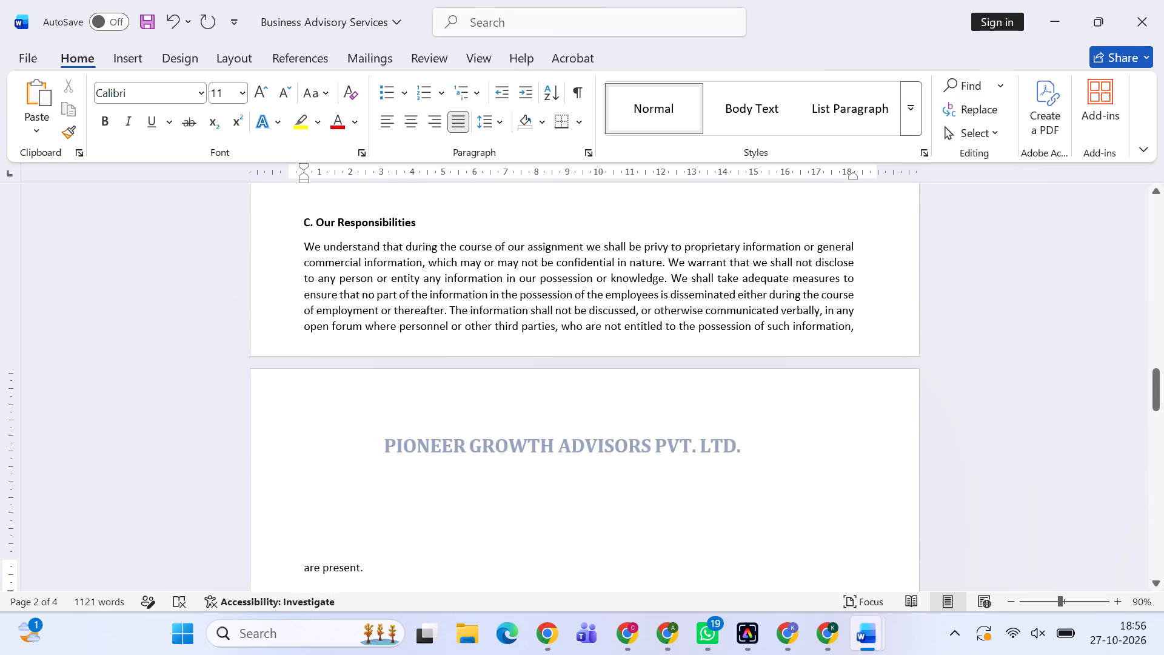
{"action": "left_click", "coordinate": [857, 313]}
{"action": "key", "text": "Return"}
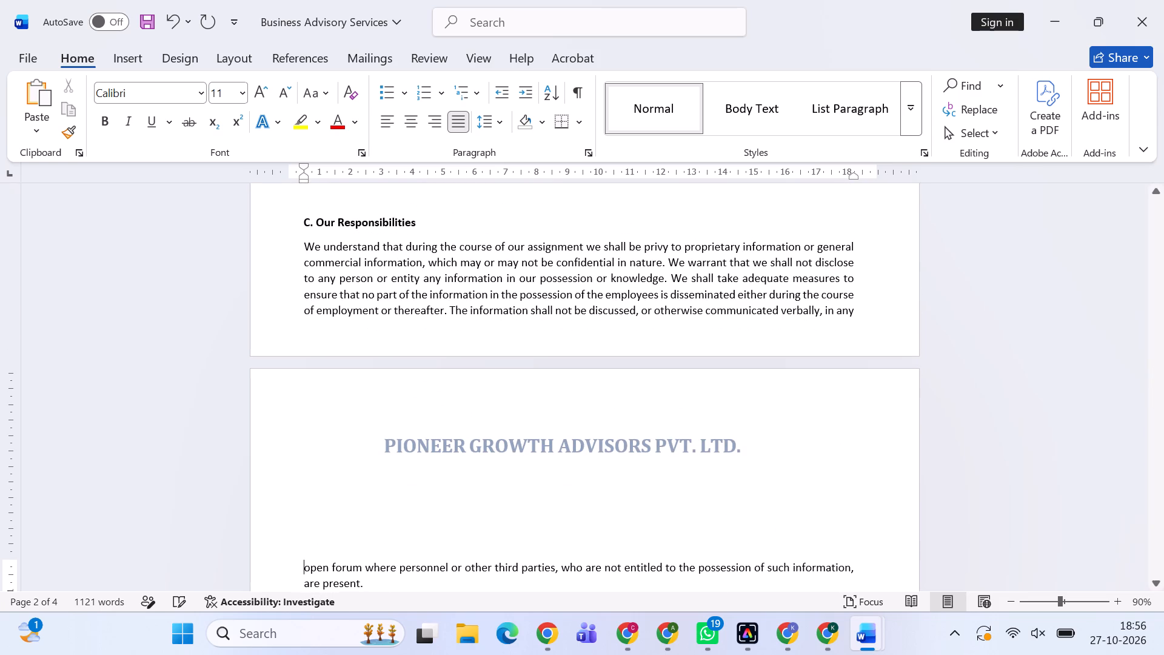
Reduce the top margin so the body text starts just below the letterhead company name, and return to the document body.
{"action": "double_click", "coordinate": [340, 514]}
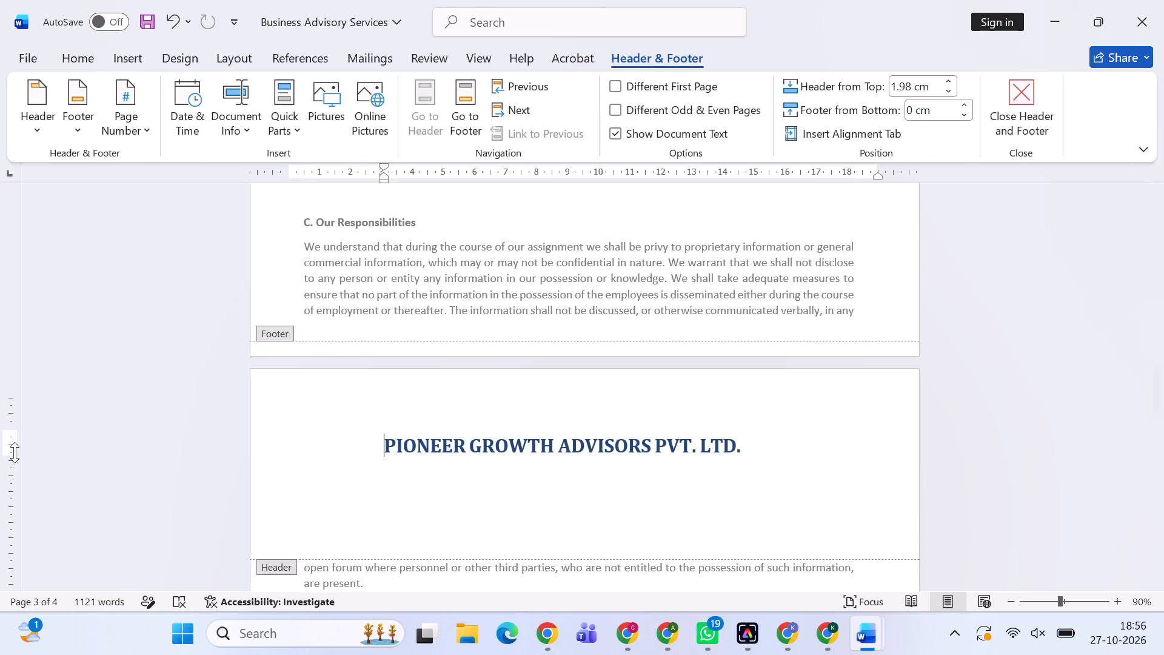
{"action": "left_click_drag", "start_coordinate": [12, 452], "coordinate": [7, 395]}
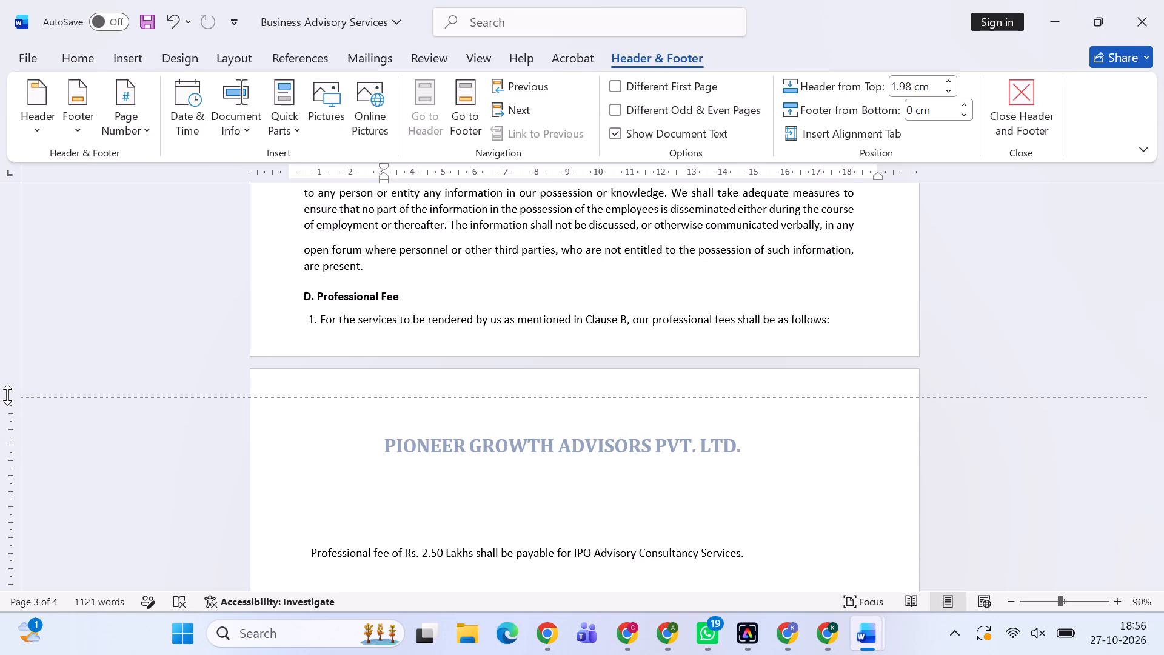
{"action": "left_click_drag", "start_coordinate": [7, 395], "coordinate": [0, 371]}
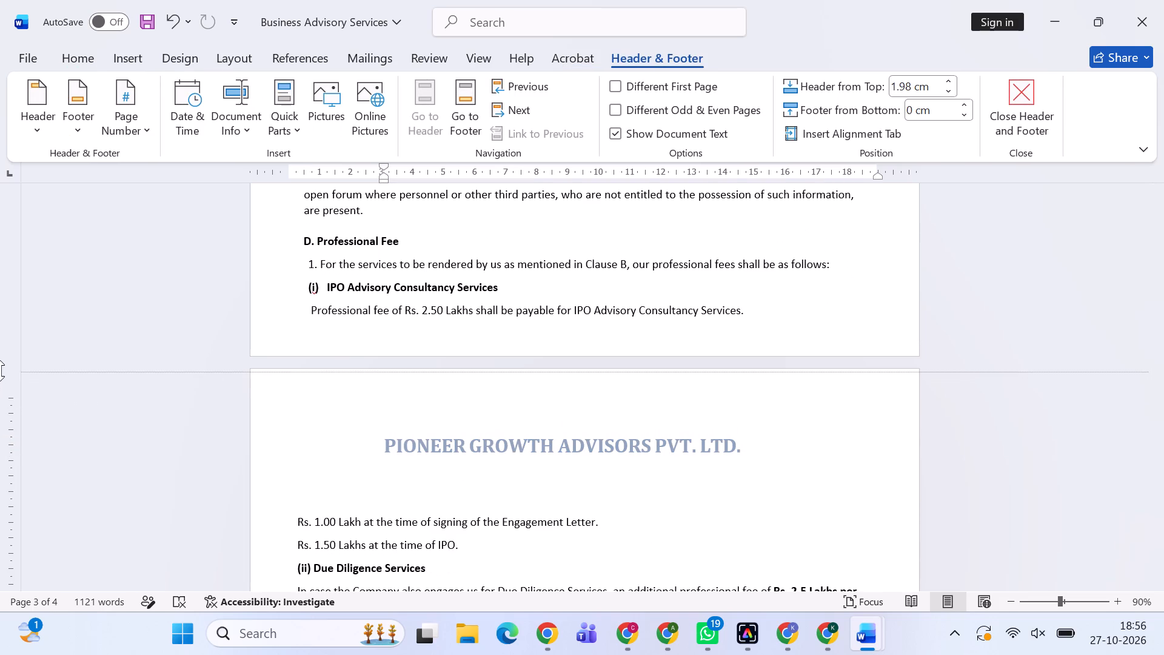
{"action": "left_click_drag", "start_coordinate": [0, 371], "coordinate": [0, 355]}
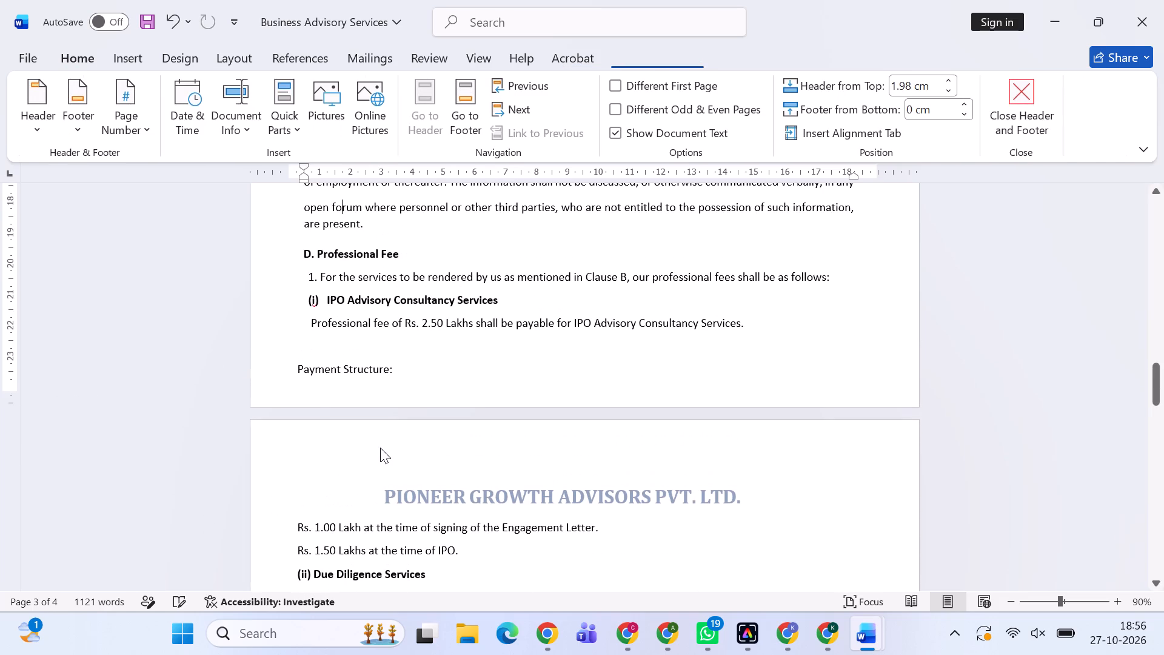
Add another blank line above "Payment Structure:" at the bottom of page 2.
{"action": "left_click", "coordinate": [339, 346]}
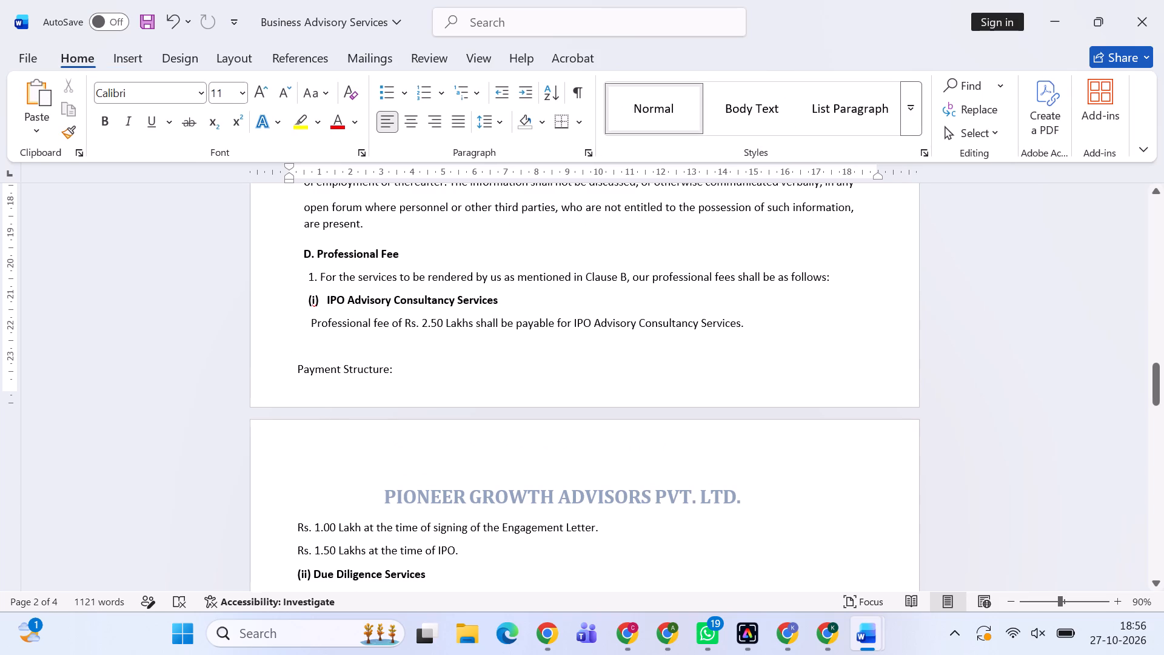
{"action": "key", "text": "Return"}
Review the letter's page layout from the first page through the Assignment Manager section to check the new top spacing.
{"action": "scroll", "coordinate": [499, 418], "scroll_direction": "up", "scroll_amount": 3}
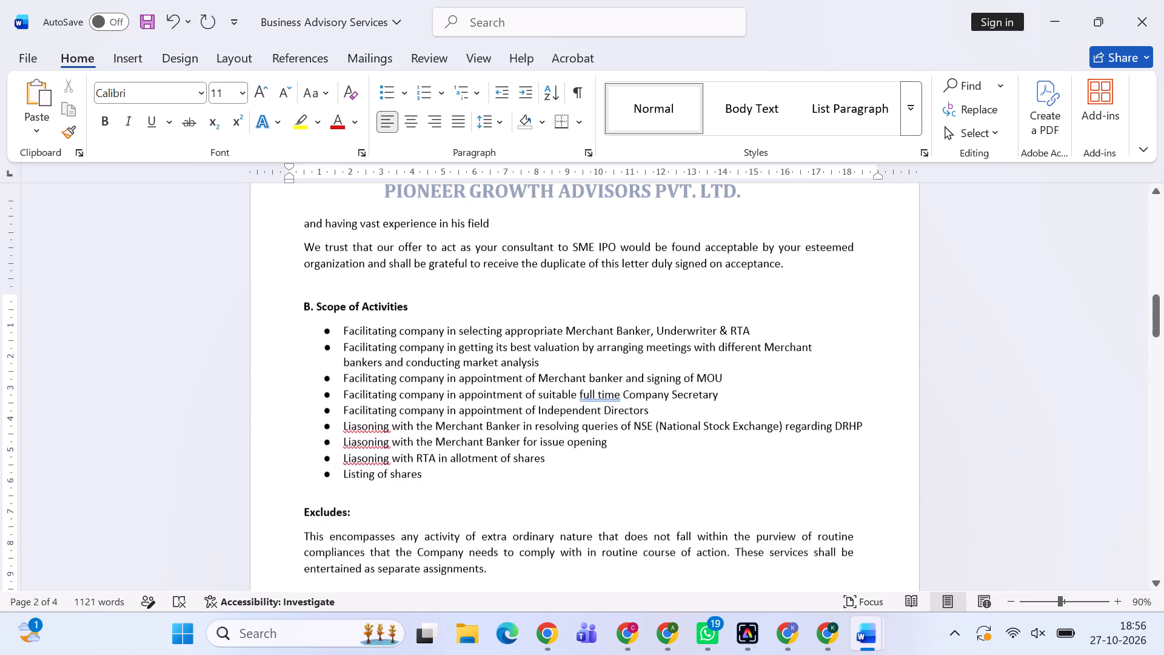
{"action": "scroll", "coordinate": [499, 418], "scroll_direction": "up", "scroll_amount": 6}
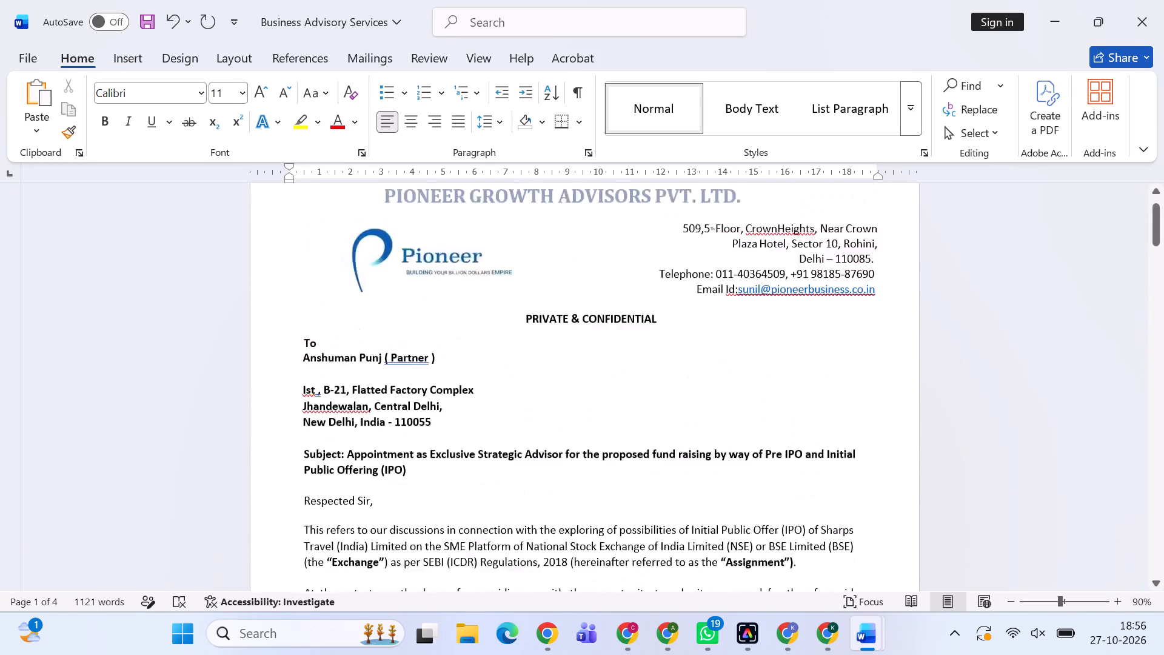
{"action": "scroll", "coordinate": [499, 418], "scroll_direction": "down", "scroll_amount": 6}
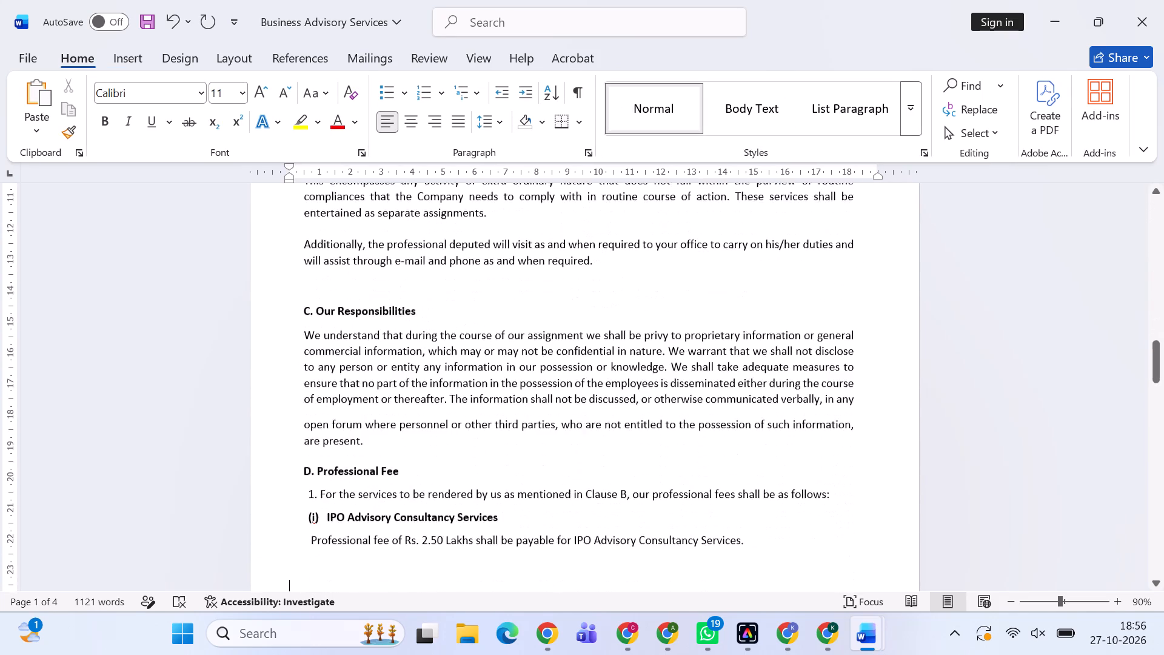
{"action": "scroll", "coordinate": [499, 418], "scroll_direction": "down", "scroll_amount": 3}
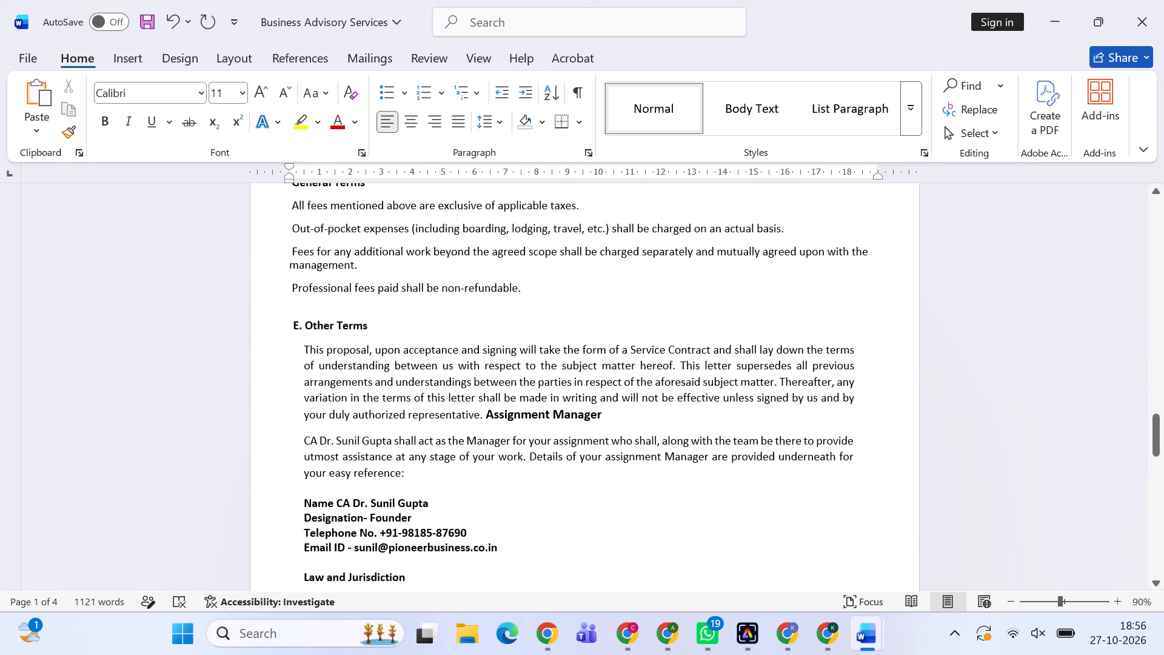
Add a blank line below the Disclaimer paragraph to move "With best regards," onto the last page with the signature block.
{"action": "scroll", "coordinate": [499, 418], "scroll_direction": "down", "scroll_amount": 3}
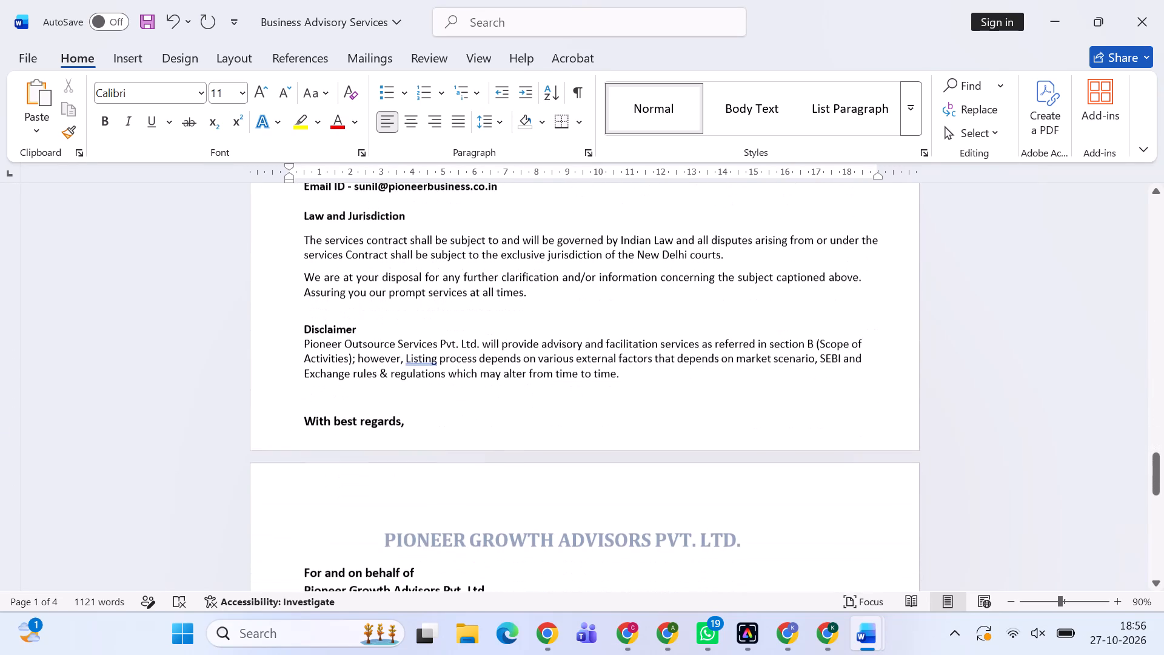
{"action": "left_click", "coordinate": [659, 380]}
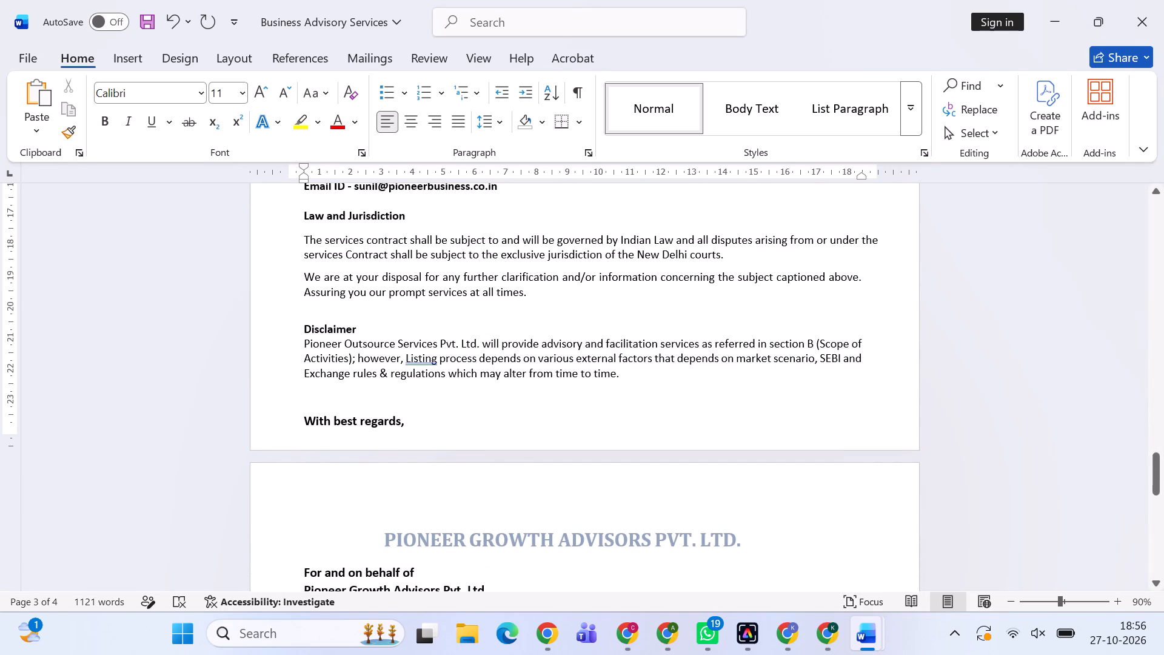
{"action": "key", "text": "Return"}
Check the closing and signature block on the last page, and look back through the letter to its first page.
{"action": "scroll", "coordinate": [573, 413], "scroll_direction": "down", "scroll_amount": 4}
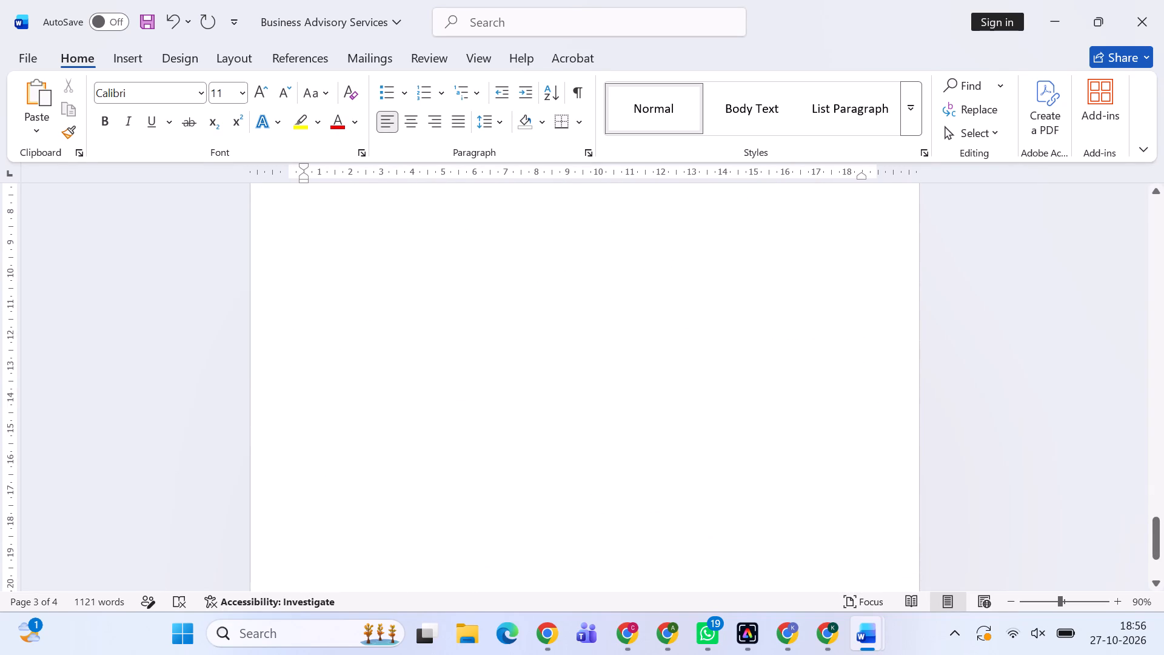
{"action": "scroll", "coordinate": [573, 413], "scroll_direction": "up", "scroll_amount": 4}
{"action": "scroll", "coordinate": [573, 413], "scroll_direction": "down", "scroll_amount": 12}
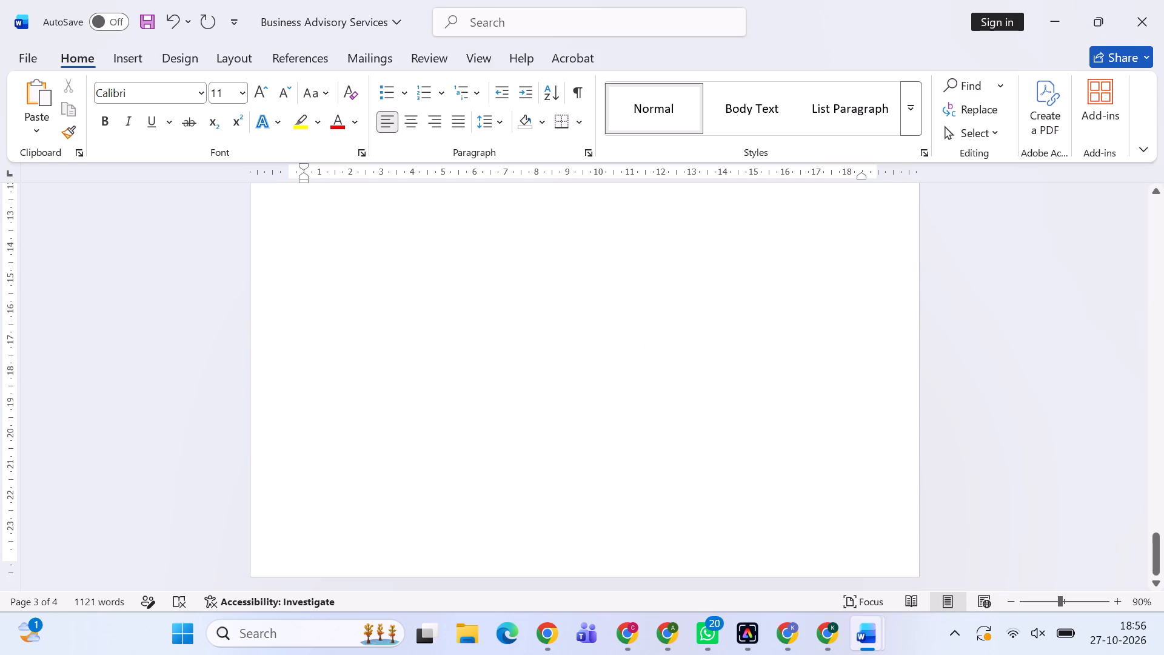
{"action": "left_click", "coordinate": [573, 413]}
{"action": "scroll", "coordinate": [538, 313], "scroll_direction": "up", "scroll_amount": 20}
{"action": "scroll", "coordinate": [538, 313], "scroll_direction": "up", "scroll_amount": 20}
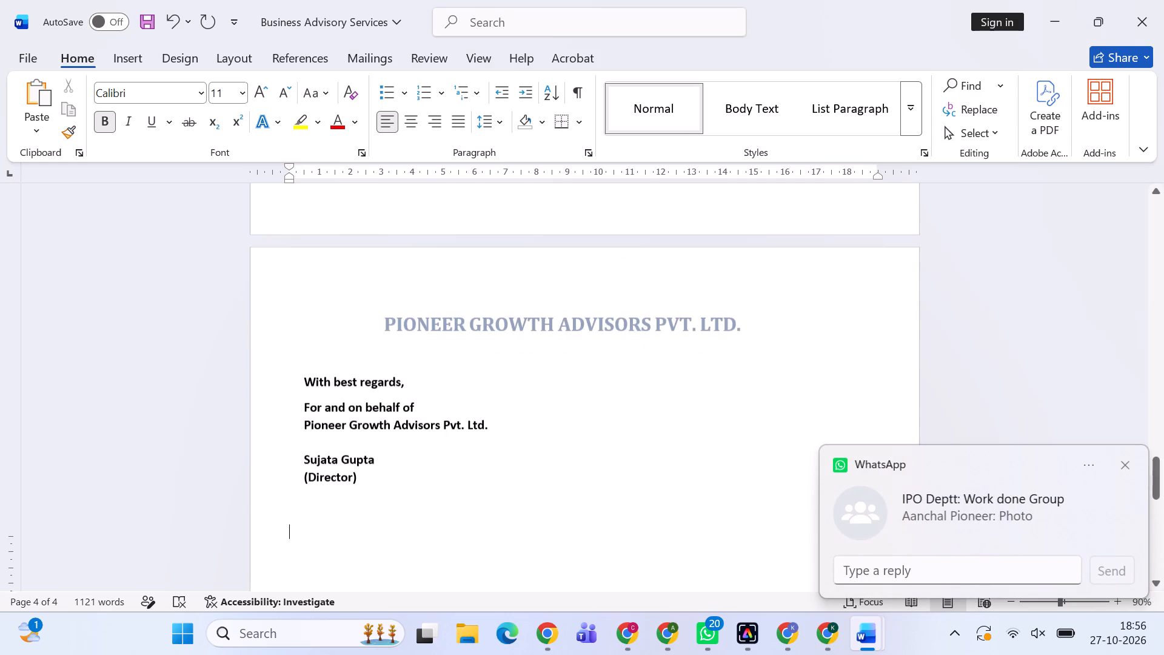
{"action": "scroll", "coordinate": [538, 313], "scroll_direction": "up", "scroll_amount": 11}
{"action": "scroll", "coordinate": [488, 446], "scroll_direction": "up", "scroll_amount": 7}
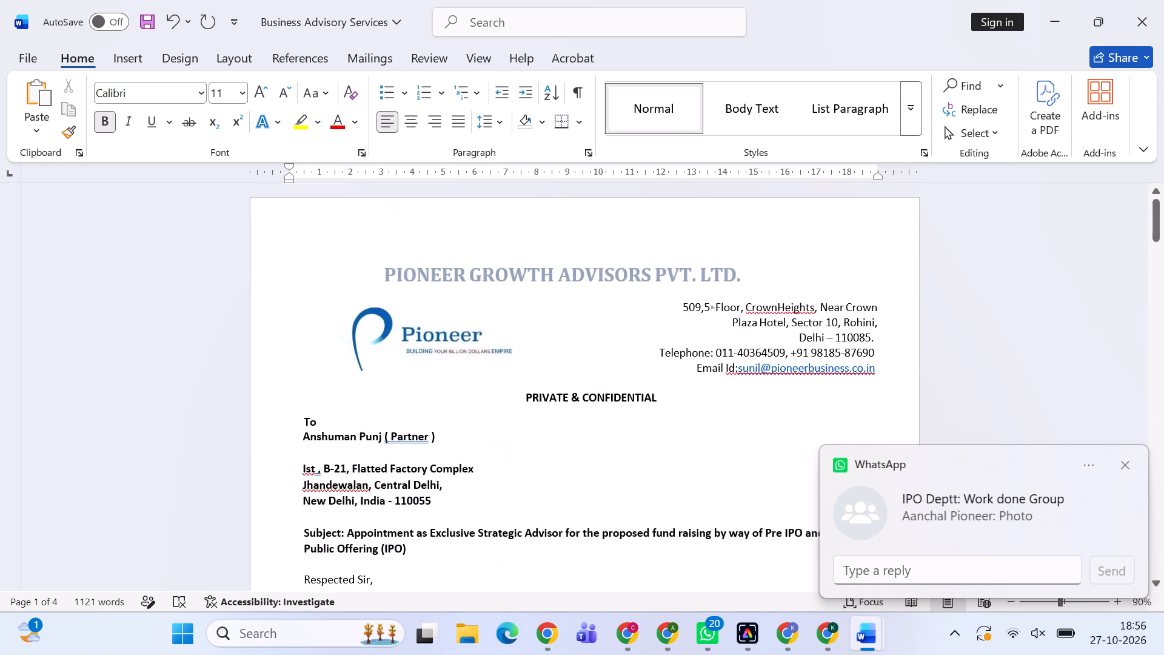
{"action": "scroll", "coordinate": [611, 434], "scroll_direction": "up", "scroll_amount": 4}
Save the Business Advisory Services letter.
{"action": "key", "text": "ctrl+s"}
Review the saved letter's layout and page breaks from the letterhead through the signature page and back to the start.
{"action": "scroll", "coordinate": [721, 460], "scroll_direction": "down", "scroll_amount": 7}
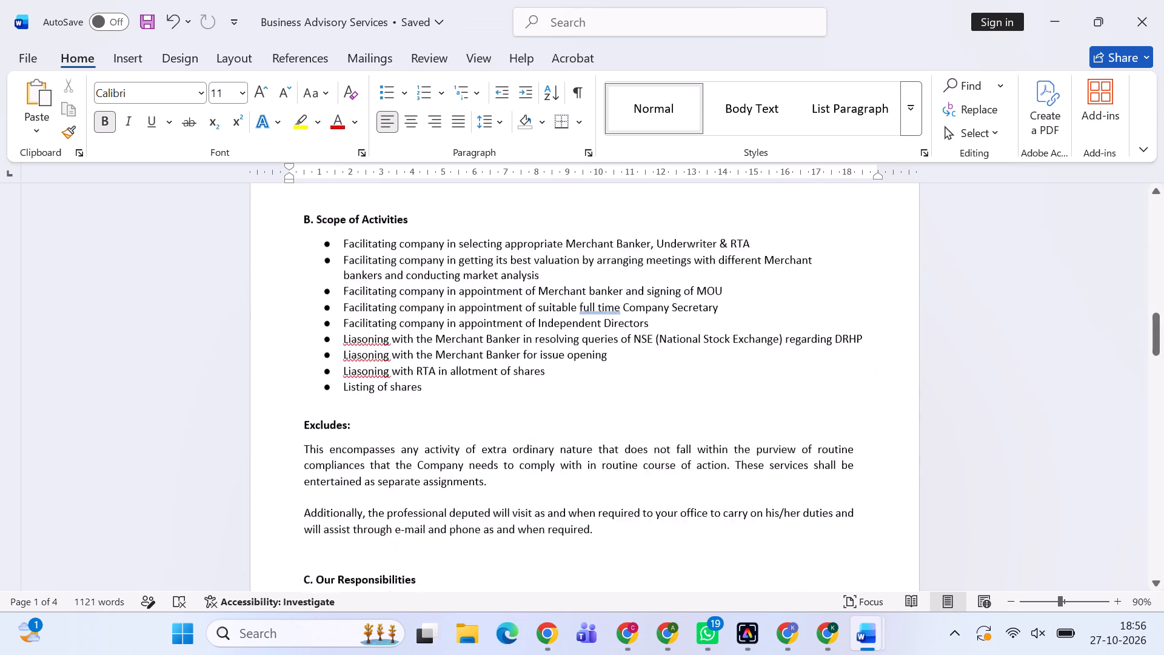
{"action": "scroll", "coordinate": [721, 460], "scroll_direction": "down", "scroll_amount": 3}
{"action": "scroll", "coordinate": [721, 460], "scroll_direction": "up", "scroll_amount": 3}
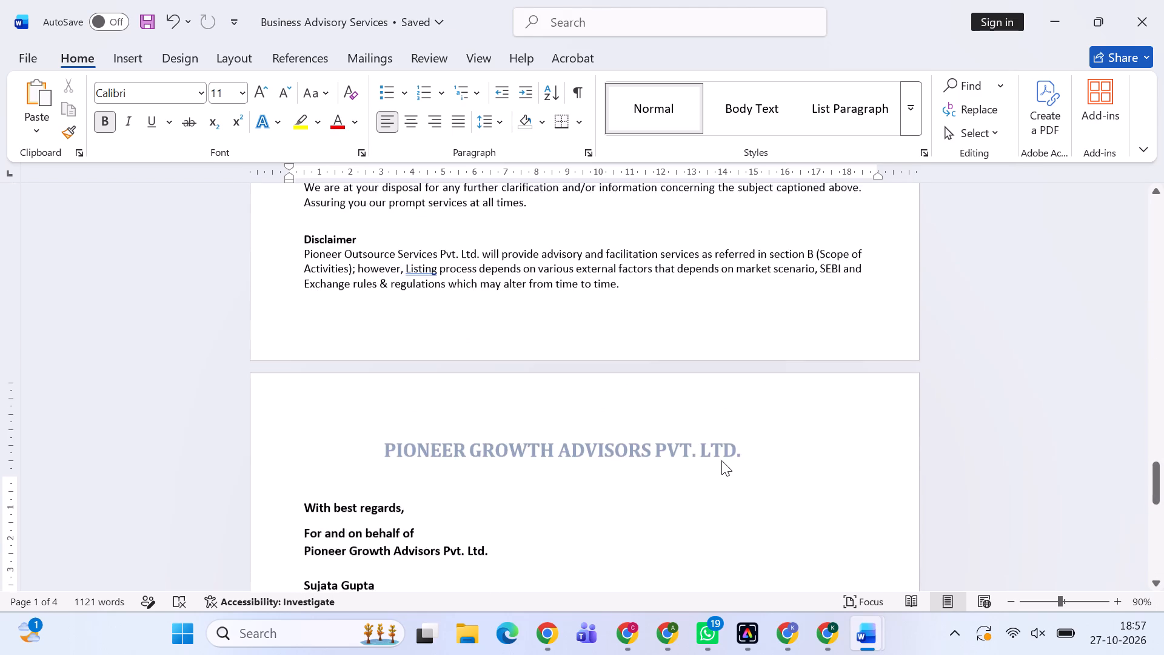
{"action": "scroll", "coordinate": [721, 460], "scroll_direction": "up", "scroll_amount": 9}
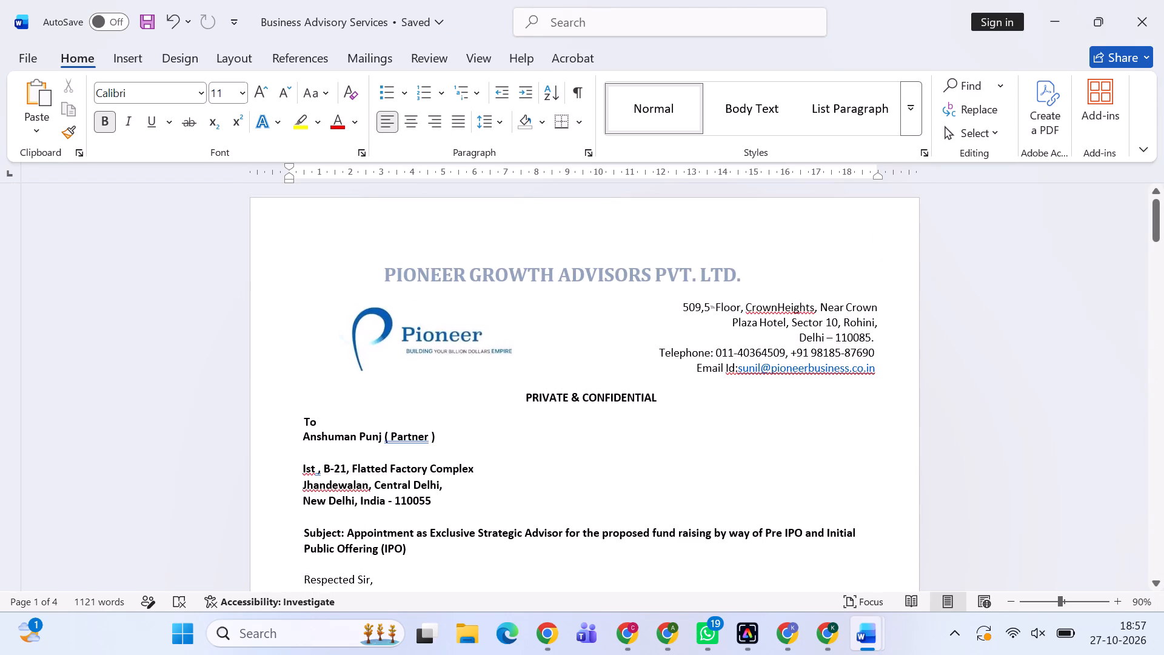
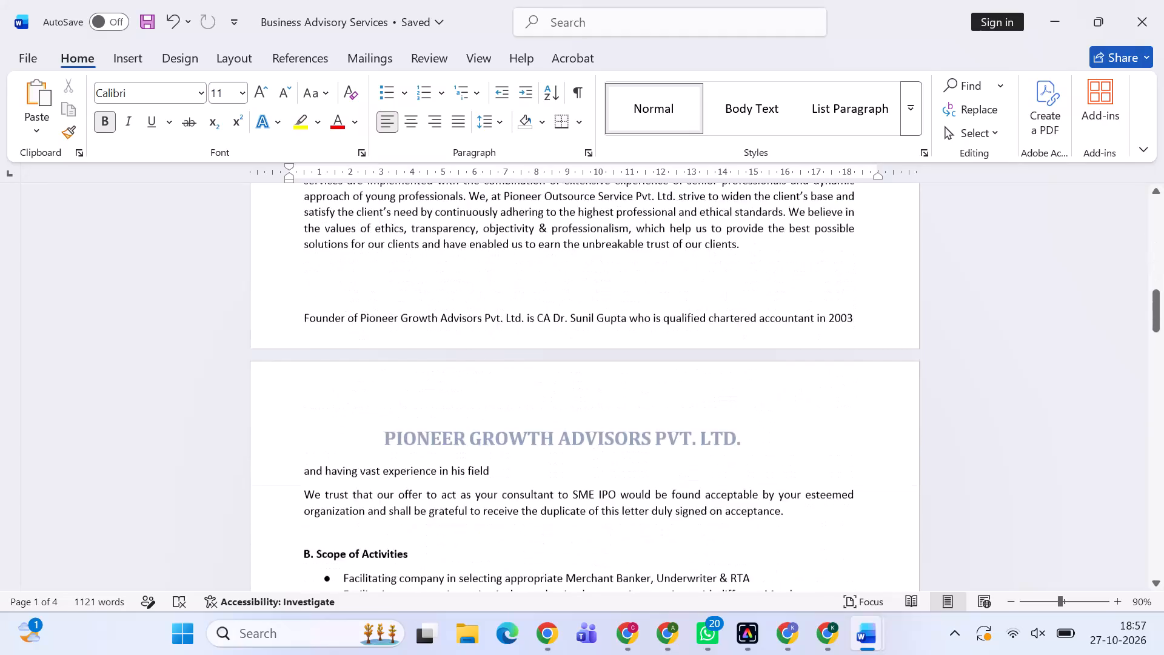
Review the letter's layout from the Scope of Activities section through Payment Structure and Other Terms to the Disclaimer, and back toward the first page.
{"action": "scroll", "coordinate": [680, 468], "scroll_direction": "down", "scroll_amount": 3}
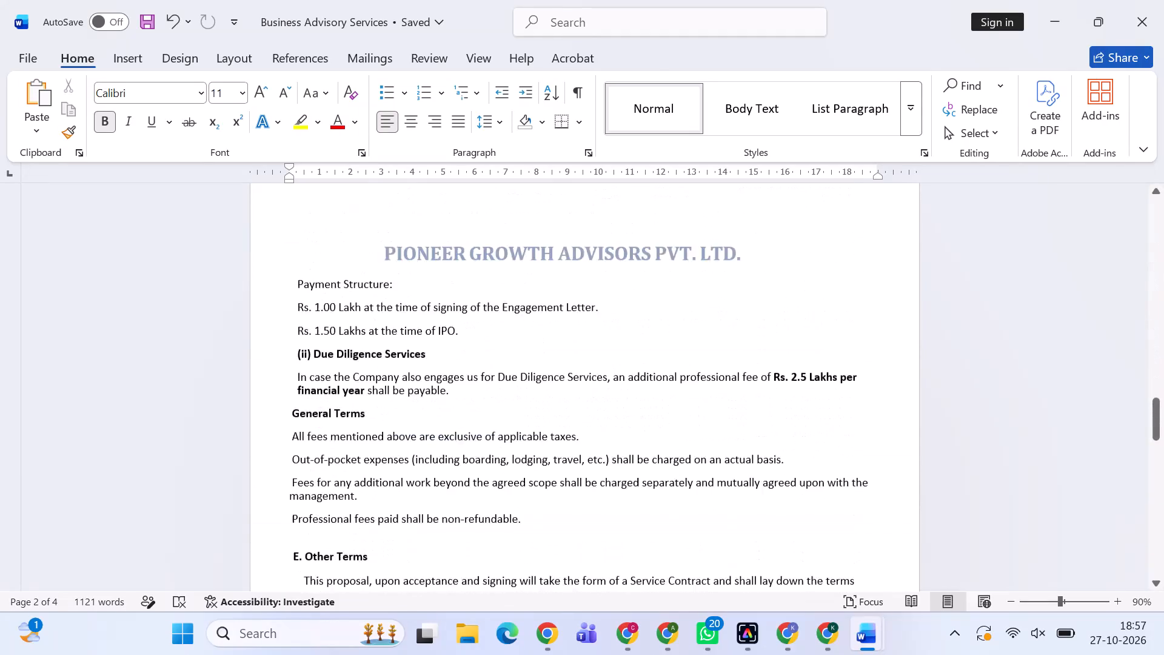
{"action": "scroll", "coordinate": [680, 468], "scroll_direction": "up", "scroll_amount": 1}
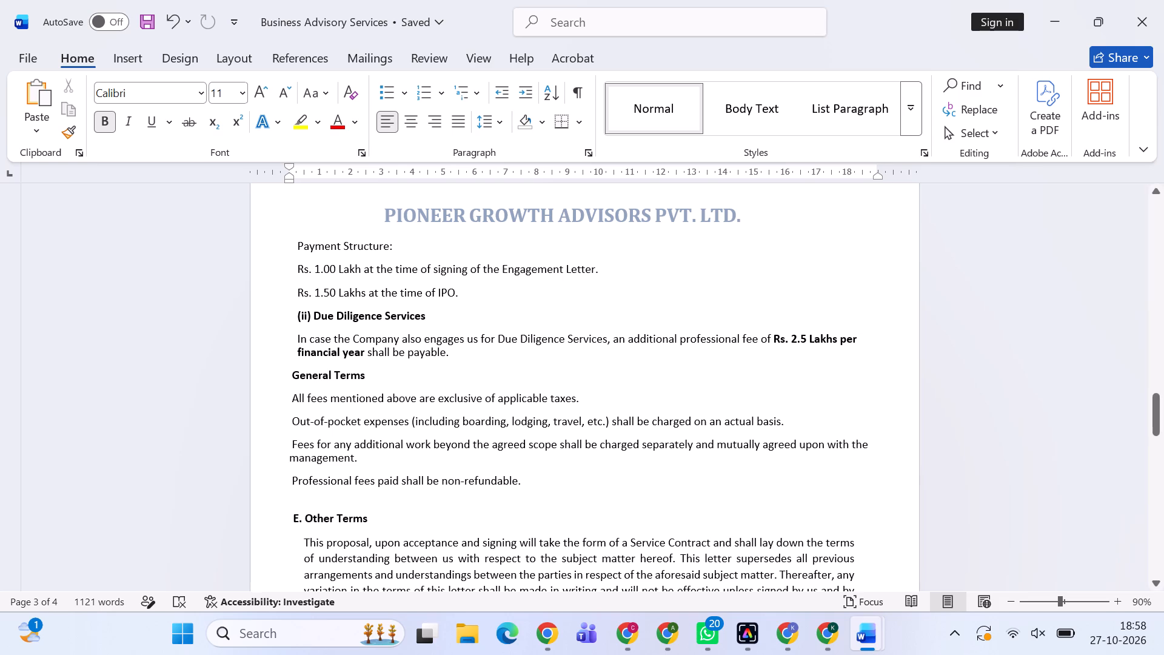
{"action": "scroll", "coordinate": [557, 396], "scroll_direction": "down", "scroll_amount": 2}
{"action": "scroll", "coordinate": [557, 396], "scroll_direction": "up", "scroll_amount": 1}
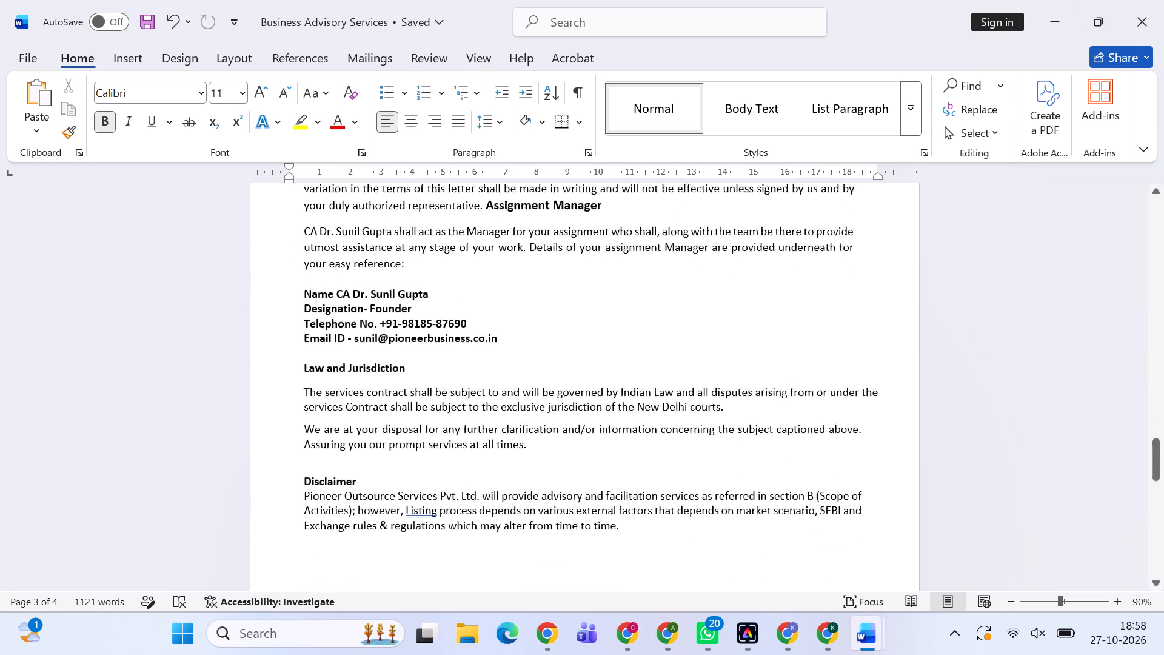
{"action": "scroll", "coordinate": [557, 396], "scroll_direction": "up", "scroll_amount": 10}
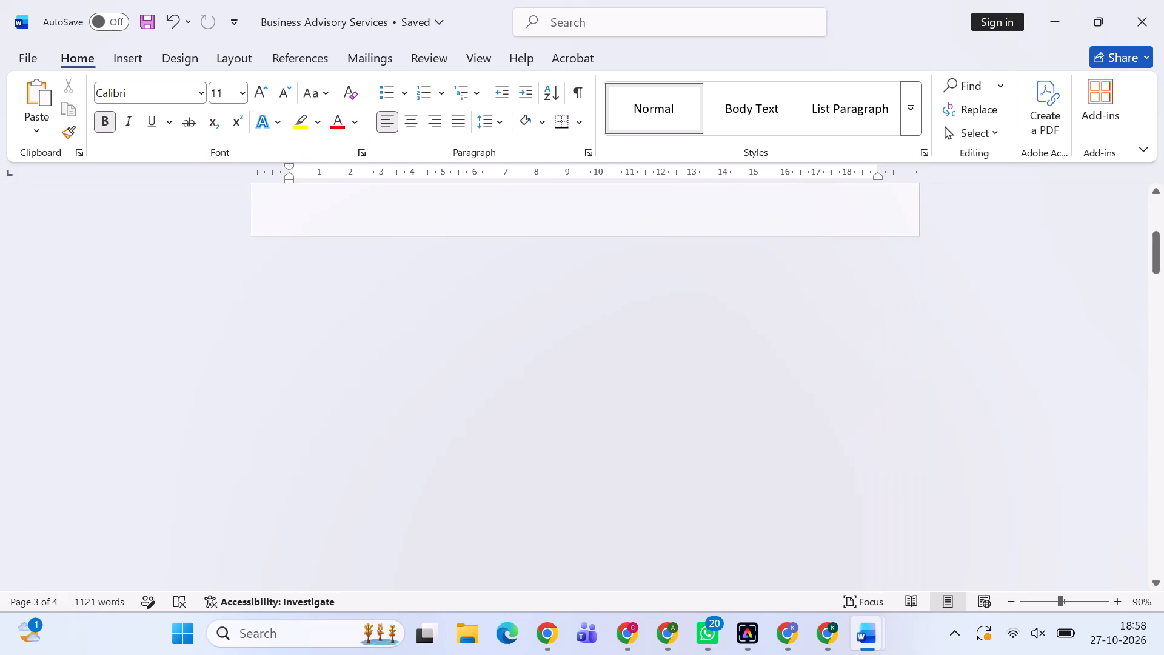
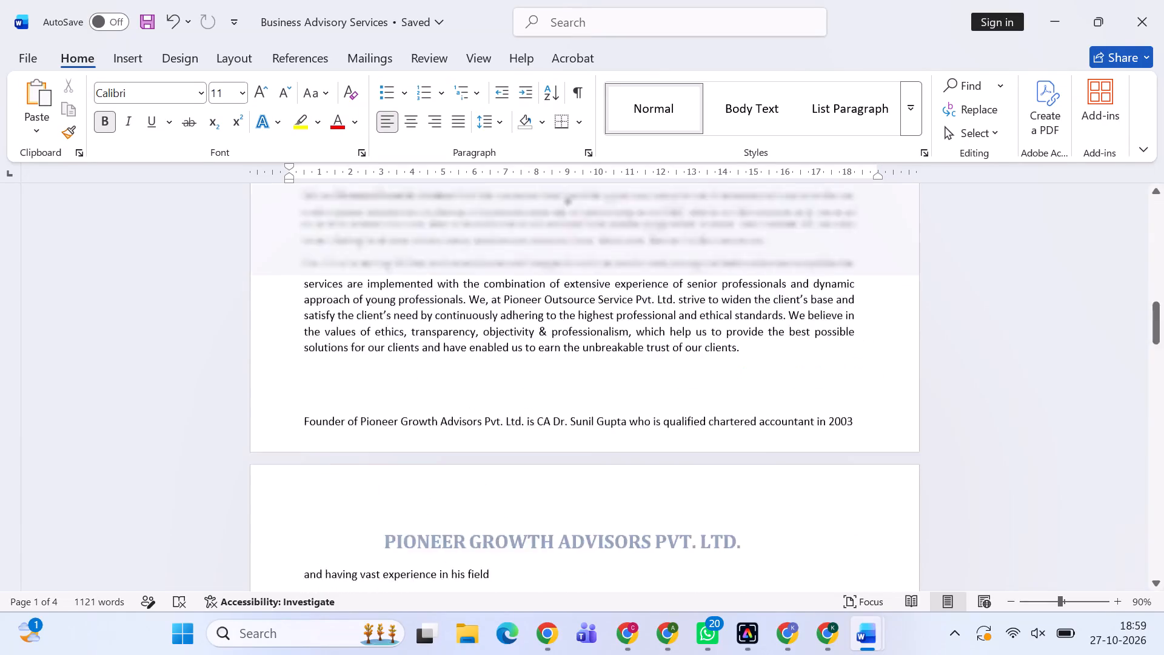
Review the letter from the company profile through Payment Structure to the closing signature block, and back to Other Terms.
{"action": "scroll", "coordinate": [583, 388], "scroll_direction": "down", "scroll_amount": 4}
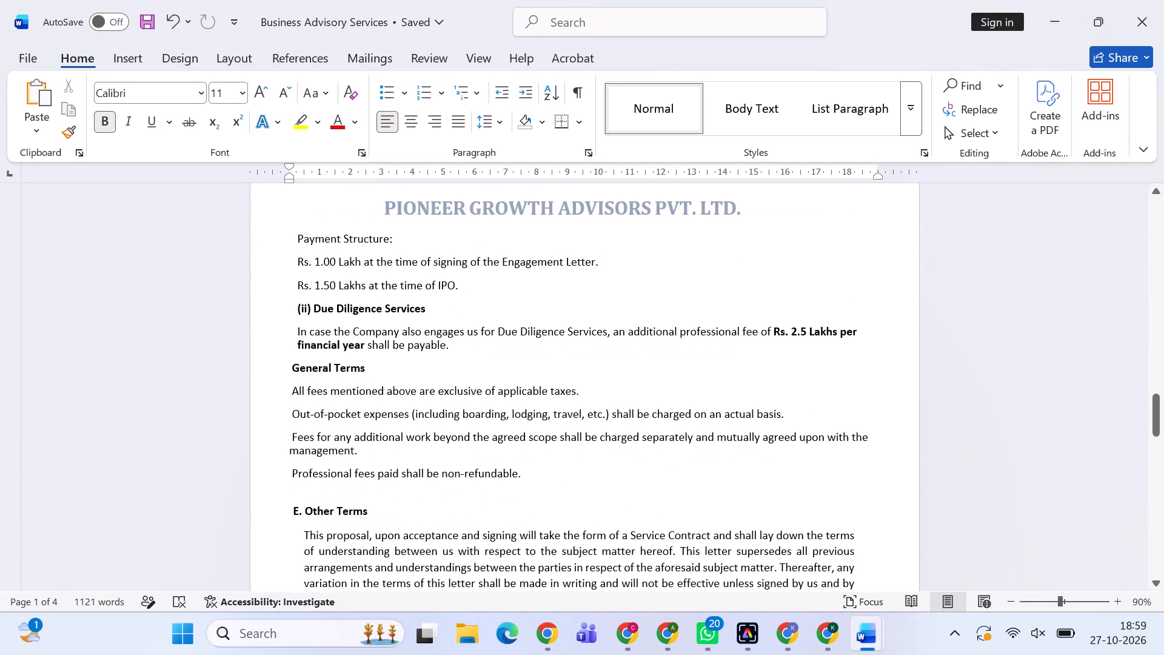
{"action": "scroll", "coordinate": [583, 388], "scroll_direction": "down", "scroll_amount": 5}
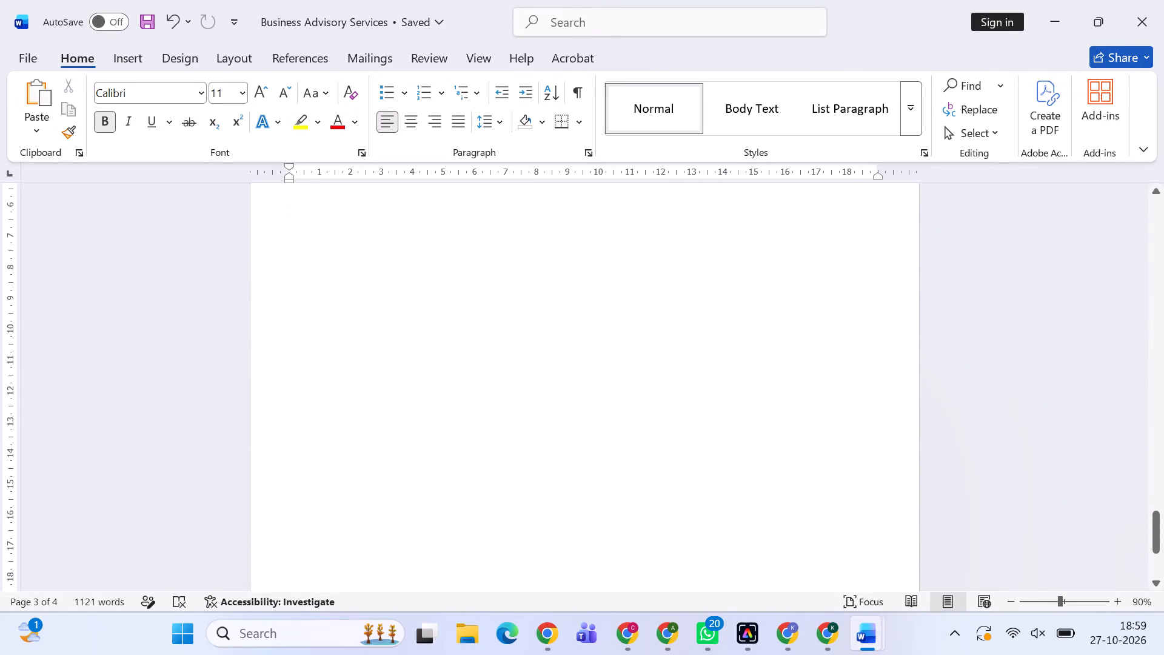
{"action": "scroll", "coordinate": [583, 388], "scroll_direction": "up", "scroll_amount": 1}
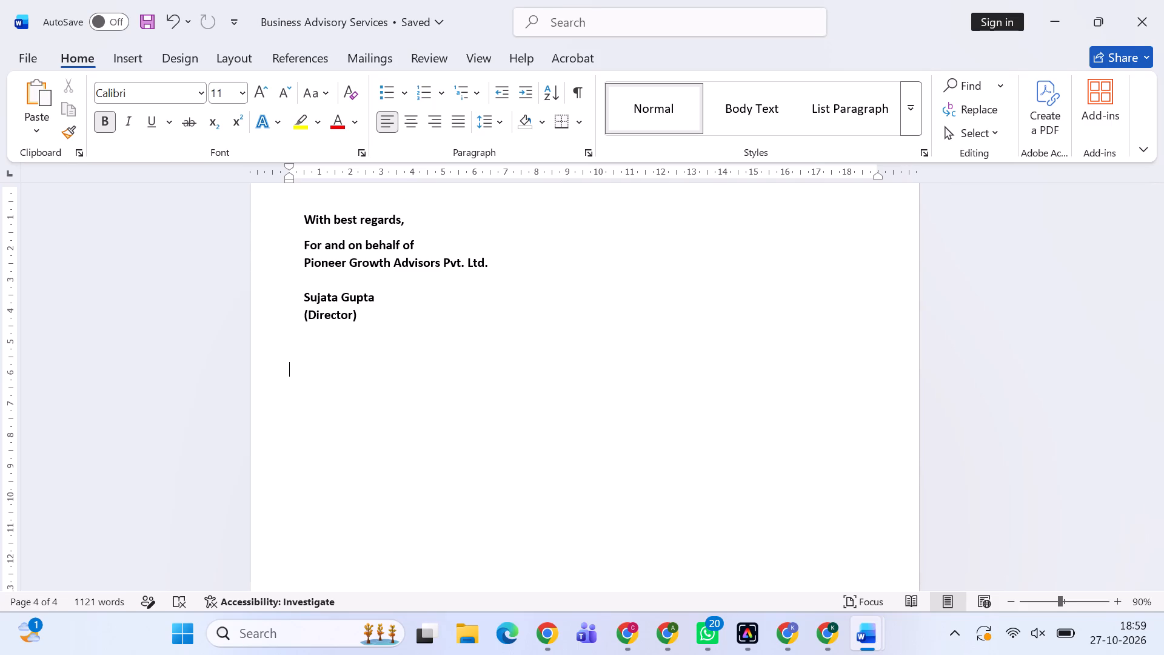
{"action": "scroll", "coordinate": [583, 388], "scroll_direction": "up", "scroll_amount": 3}
{"action": "scroll", "coordinate": [507, 418], "scroll_direction": "up", "scroll_amount": 1}
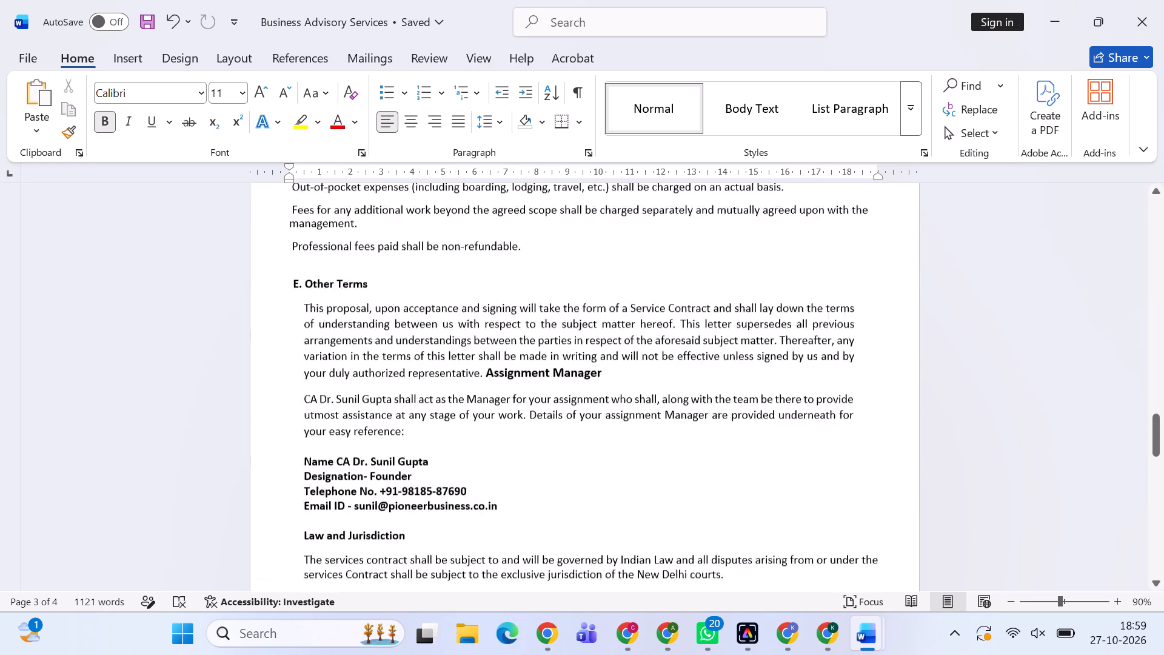
Delete the "(ii) Due Diligence Services" heading with its fee paragraph, and reduce the indent of the blank line above General Terms.
{"action": "scroll", "coordinate": [586, 402], "scroll_direction": "up", "scroll_amount": 1}
{"action": "scroll", "coordinate": [530, 423], "scroll_direction": "up", "scroll_amount": 1}
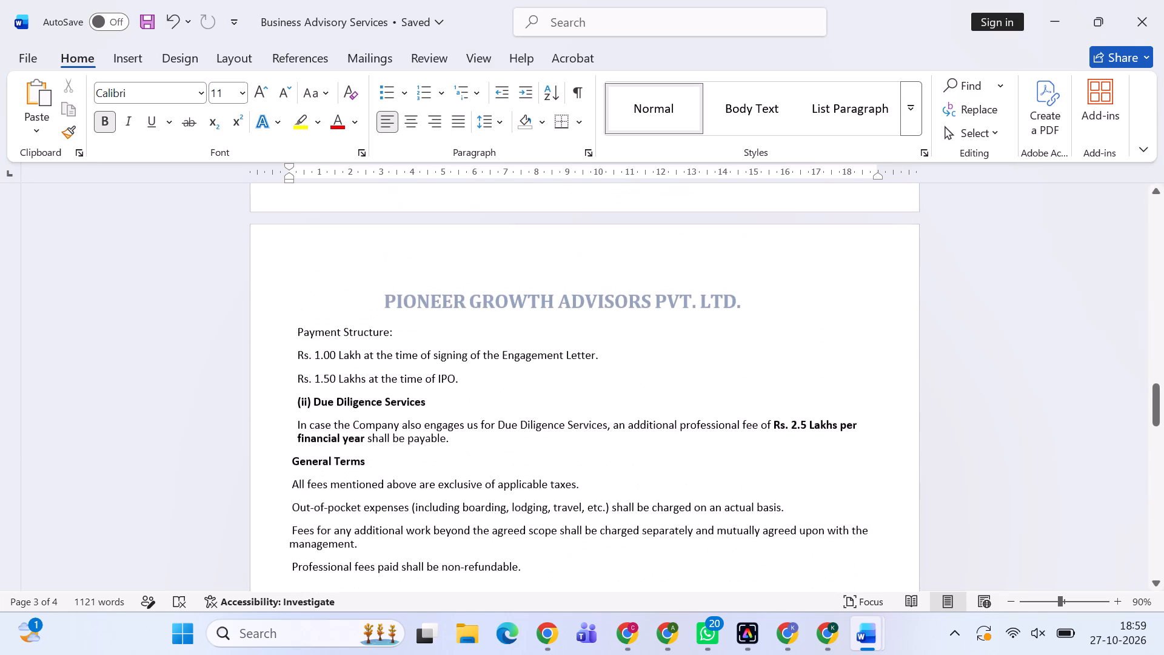
{"action": "left_click_drag", "start_coordinate": [452, 447], "coordinate": [386, 438]}
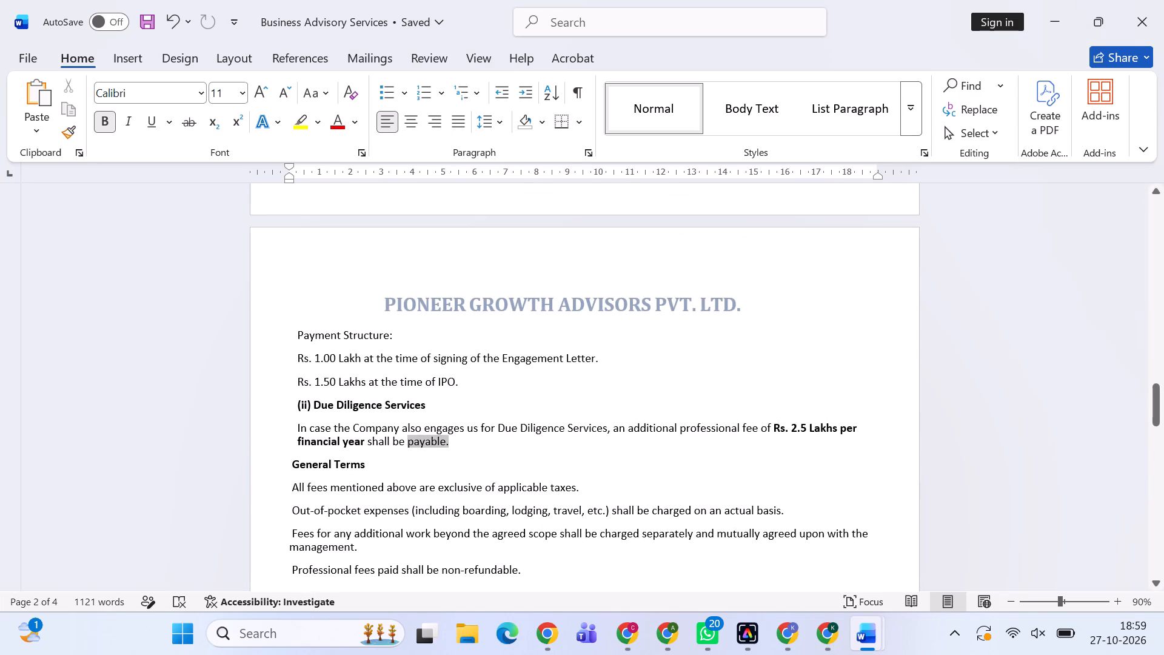
{"action": "left_click_drag", "start_coordinate": [386, 438], "coordinate": [298, 407]}
{"action": "key", "text": "BackSpace"}
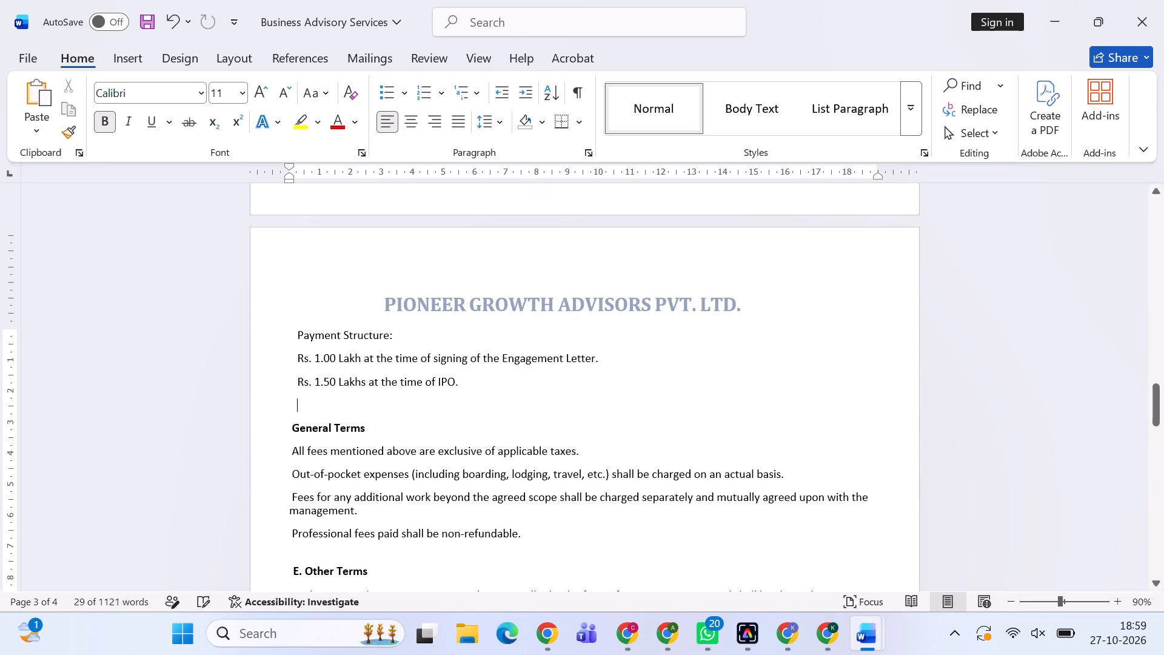
{"action": "left_click", "coordinate": [363, 406]}
{"action": "key", "text": "BackSpace"}
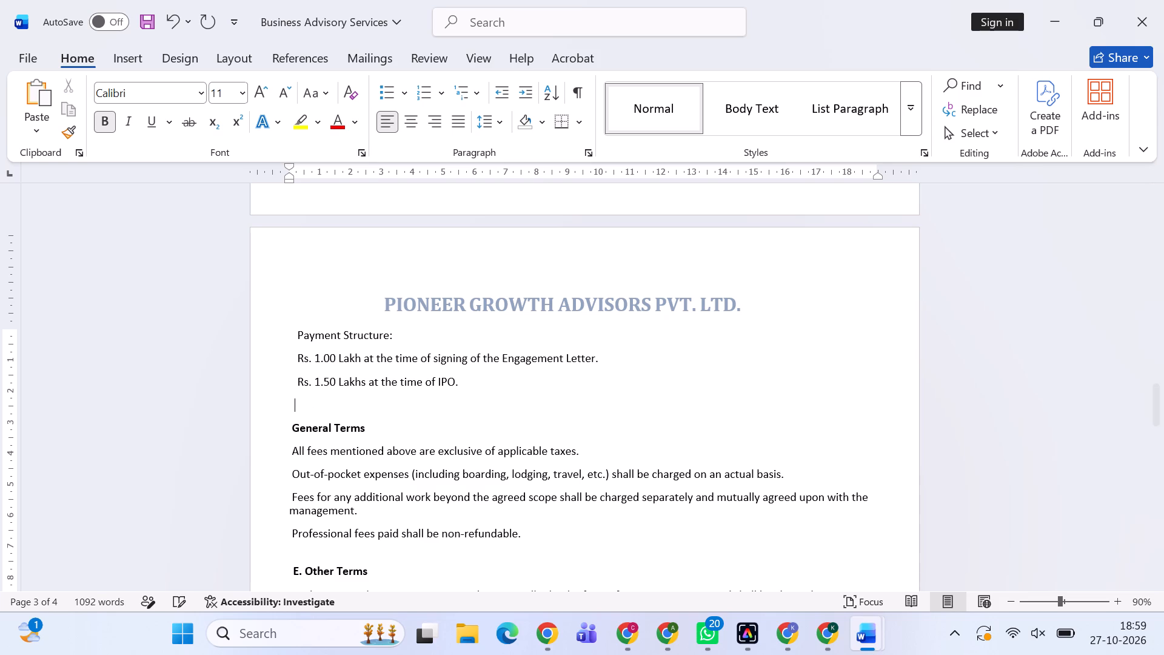
{"action": "key", "text": "BackSpace"}
Start a Save As of the edited engagement letter on this PC.
{"action": "left_click", "coordinate": [28, 55]}
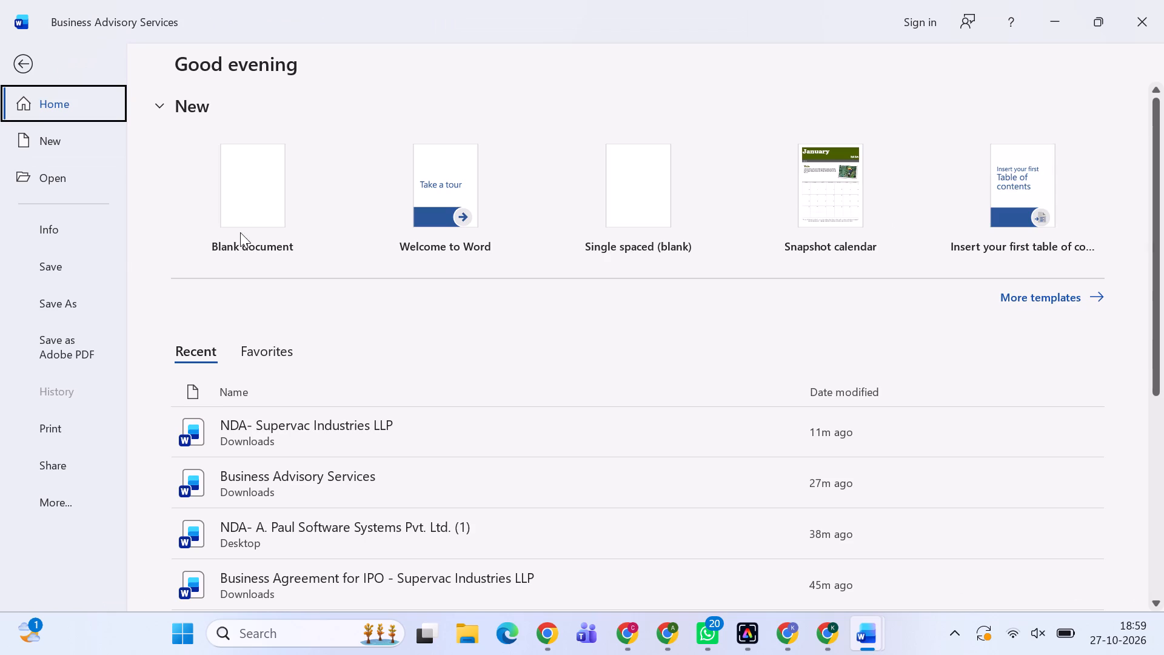
{"action": "left_click", "coordinate": [89, 306]}
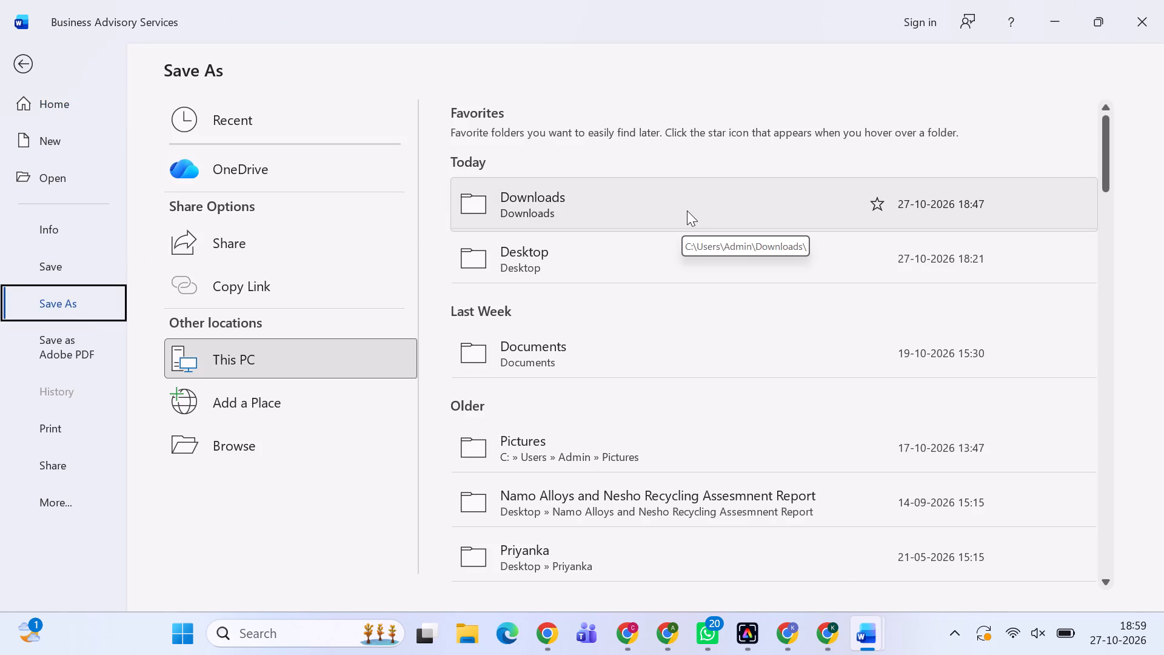
Save the letter as a Word document named "Business Advisory Services - Per year consultancy" in the Downloads folder.
{"action": "left_click", "coordinate": [644, 200]}
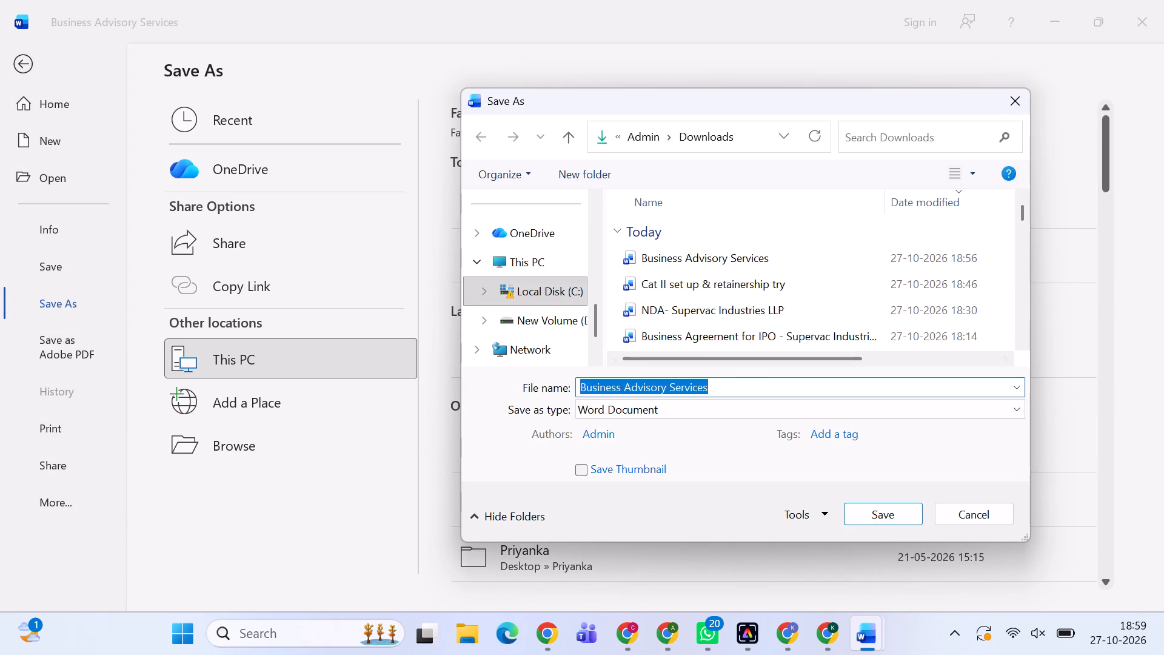
{"action": "left_click", "coordinate": [739, 390]}
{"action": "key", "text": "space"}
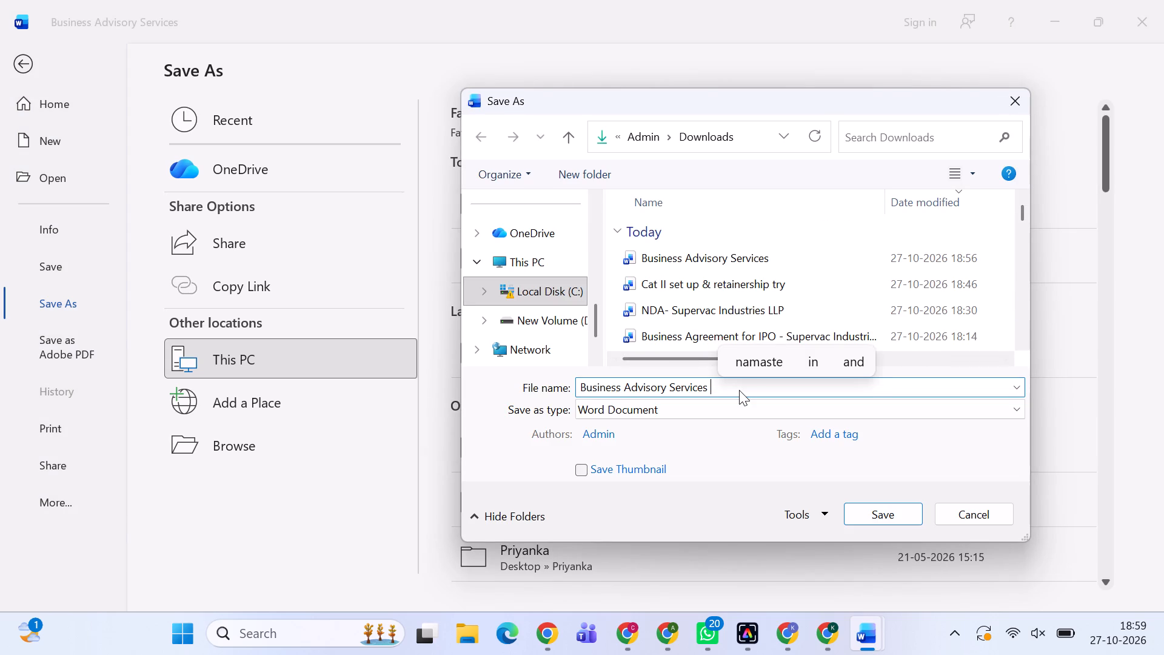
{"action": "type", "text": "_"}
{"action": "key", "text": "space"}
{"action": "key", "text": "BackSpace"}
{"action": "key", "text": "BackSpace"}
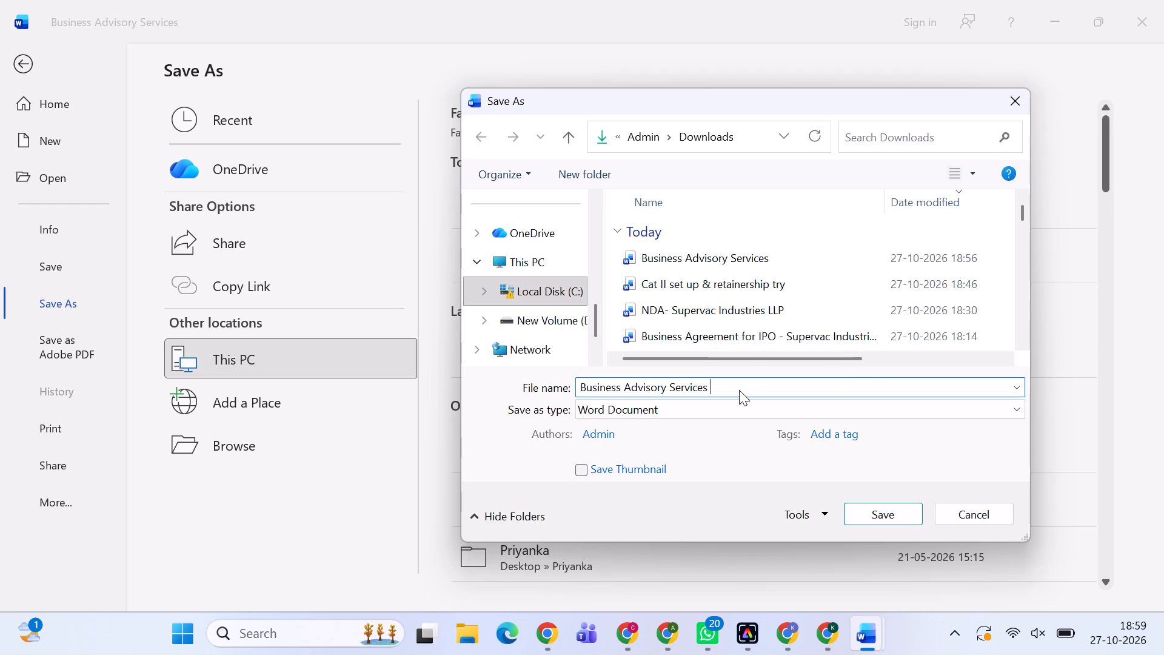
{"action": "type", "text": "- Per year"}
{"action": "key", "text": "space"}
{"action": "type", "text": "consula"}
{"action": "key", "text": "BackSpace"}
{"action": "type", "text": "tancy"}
{"action": "left_click", "coordinate": [886, 512]}
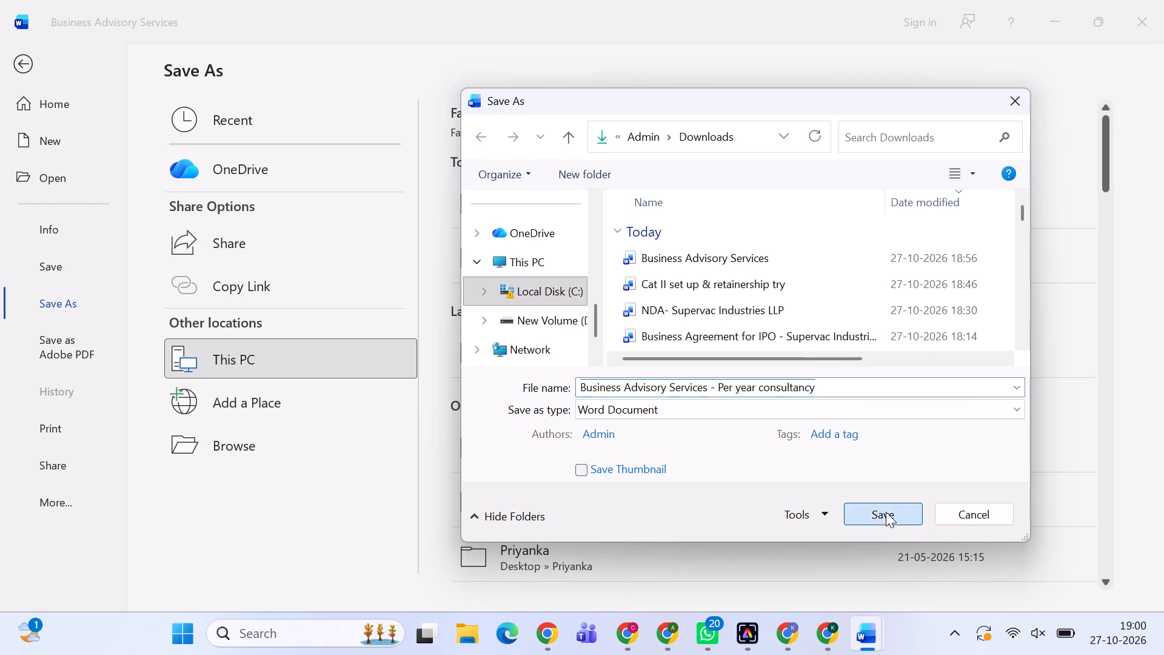
Switch to the Chrome browser.
{"action": "left_click", "coordinate": [618, 654]}
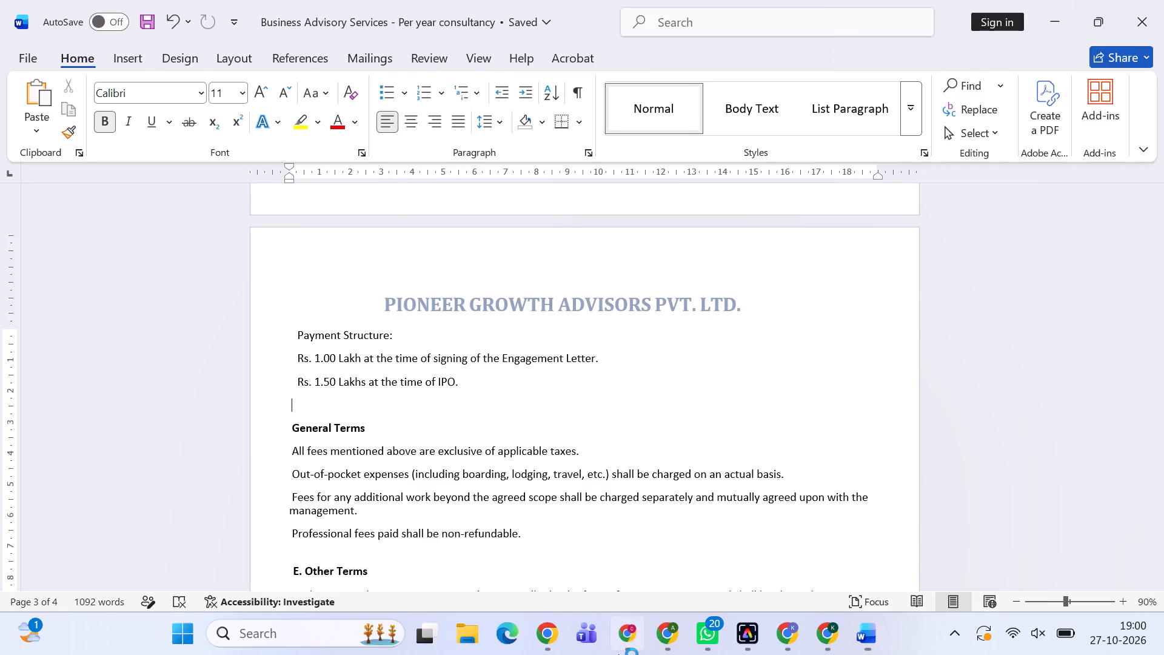